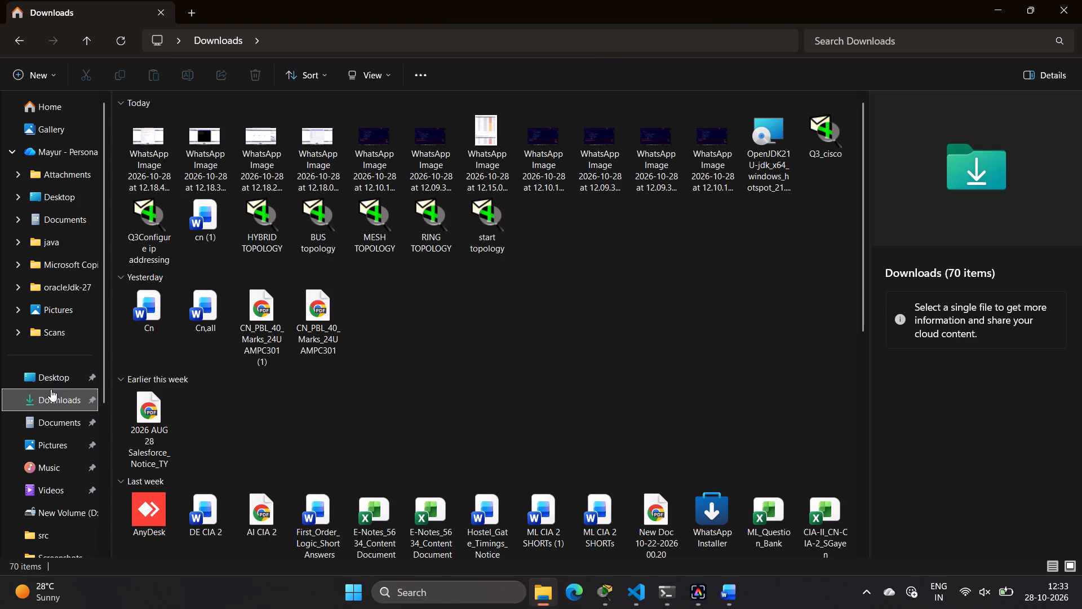
Arrange the Downloads window side by side with the blank Word document.
click(1035, 15)
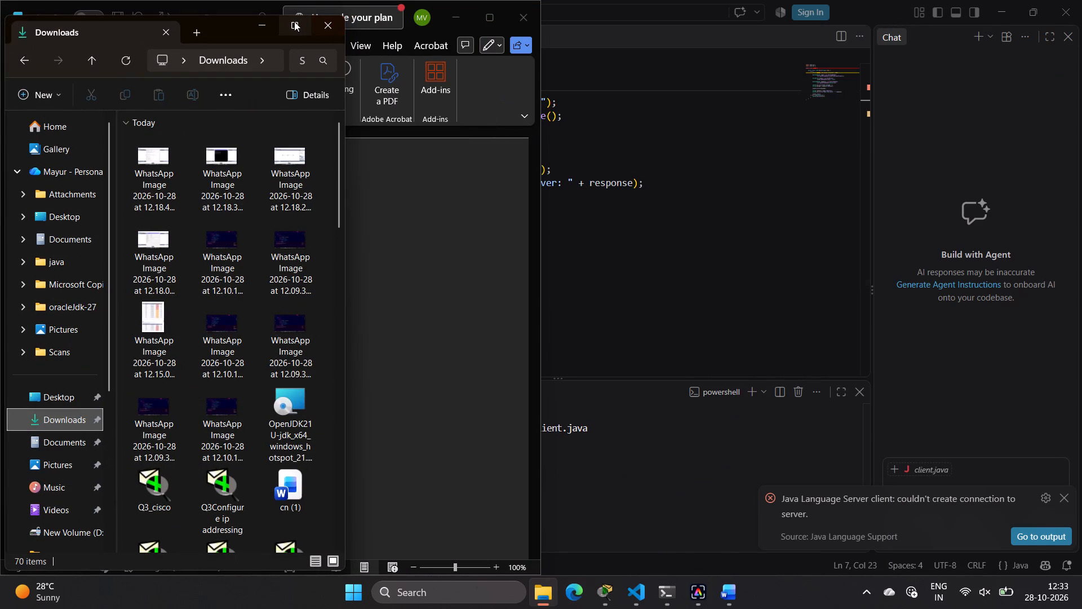
click(254, 69)
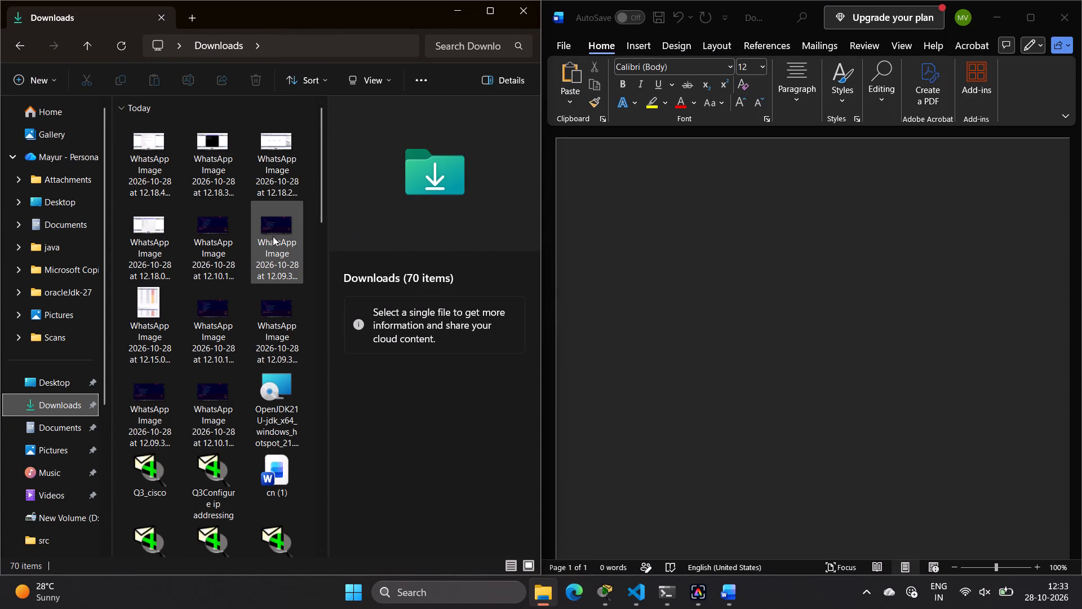
Insert the server code screenshot, WhatsApp Image 2026-10-28 at 12.09.37 PM (2), from Downloads into the blank document.
drag(274, 236, 720, 231)
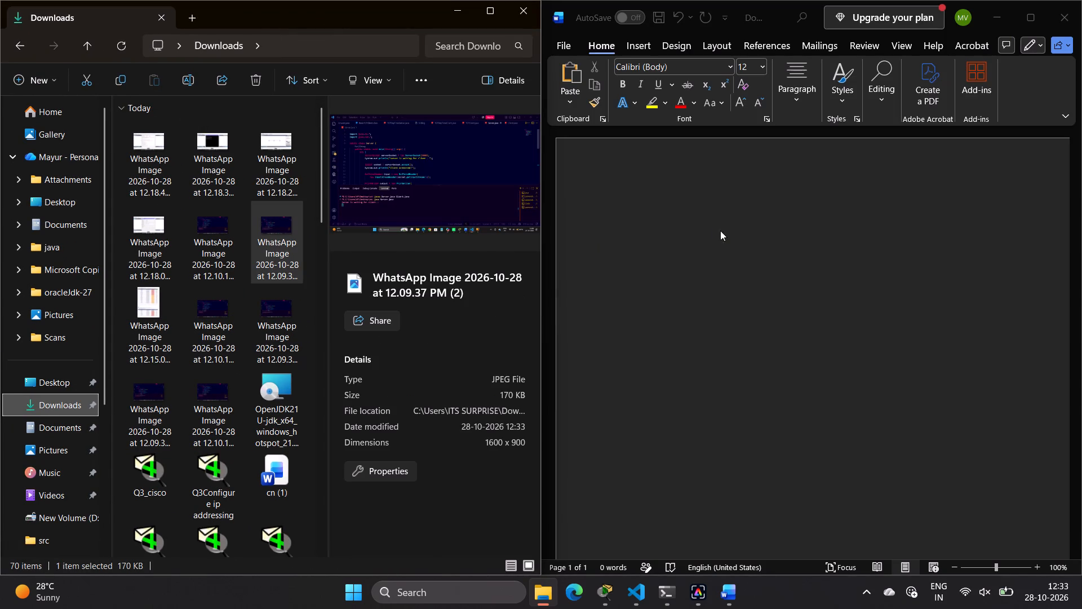
click(627, 187)
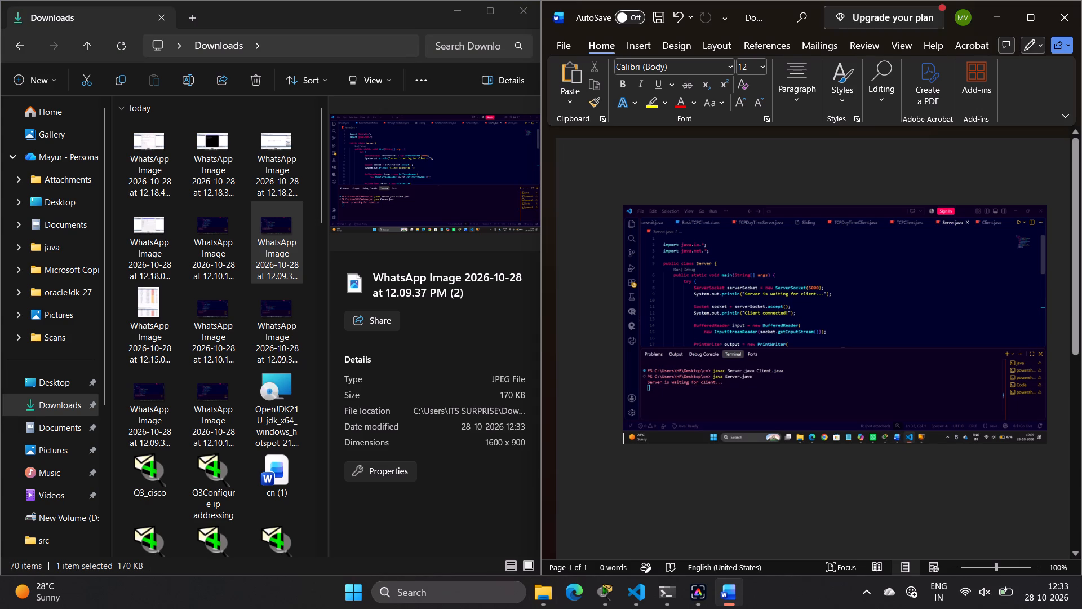
Add the label Q1 on its own line above the server code screenshot.
click(616, 217)
click(616, 217)
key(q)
key(BackSpace)
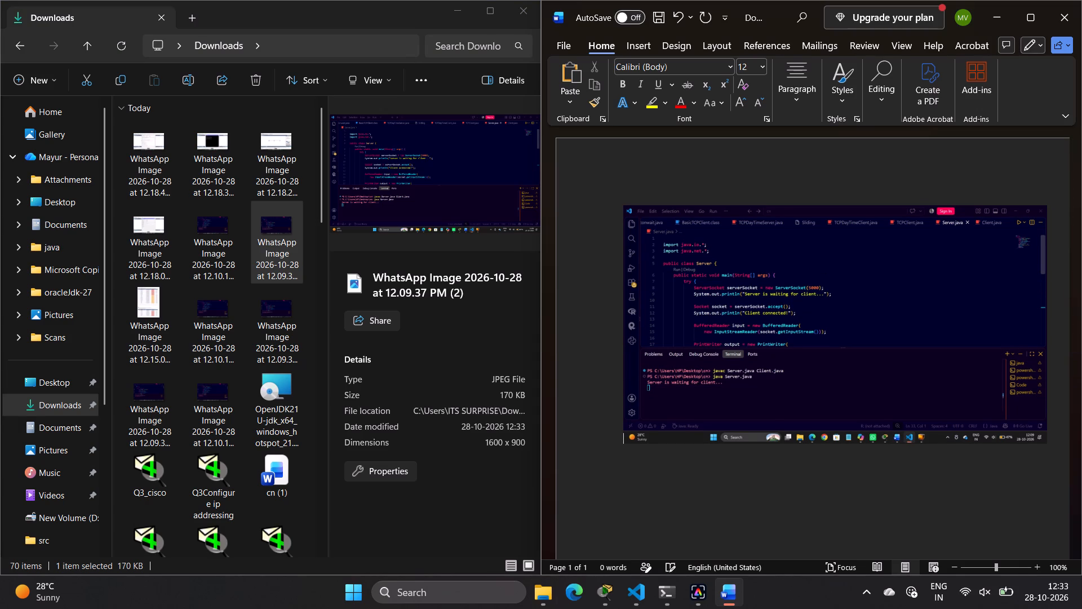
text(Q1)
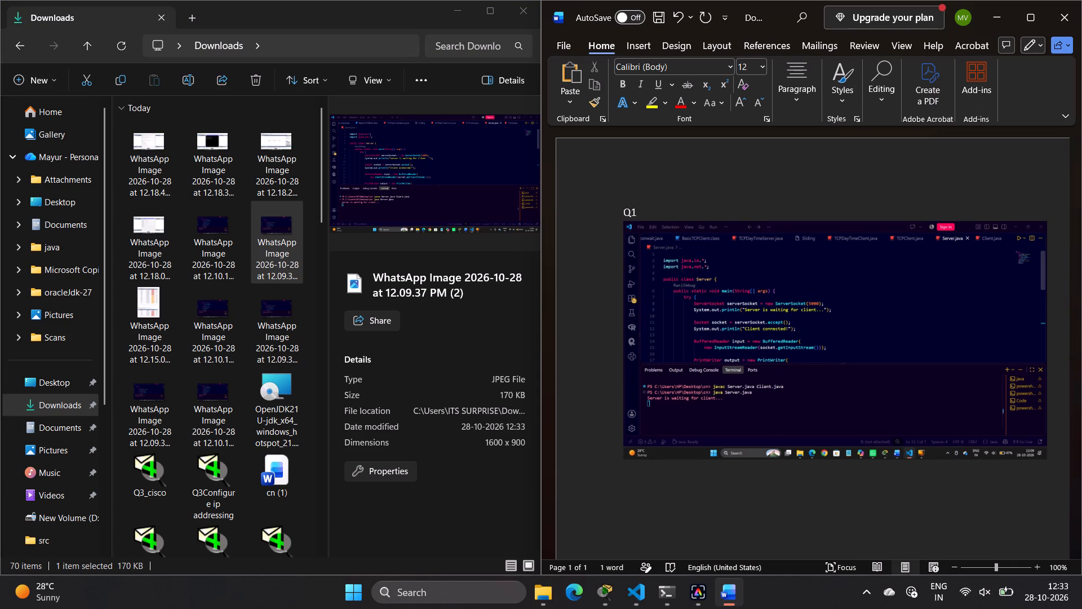
Insert the client code screenshot, WhatsApp Image 2026-10-28 at 12.10.17 PM (2), from Downloads into the Q1 section.
click(713, 492)
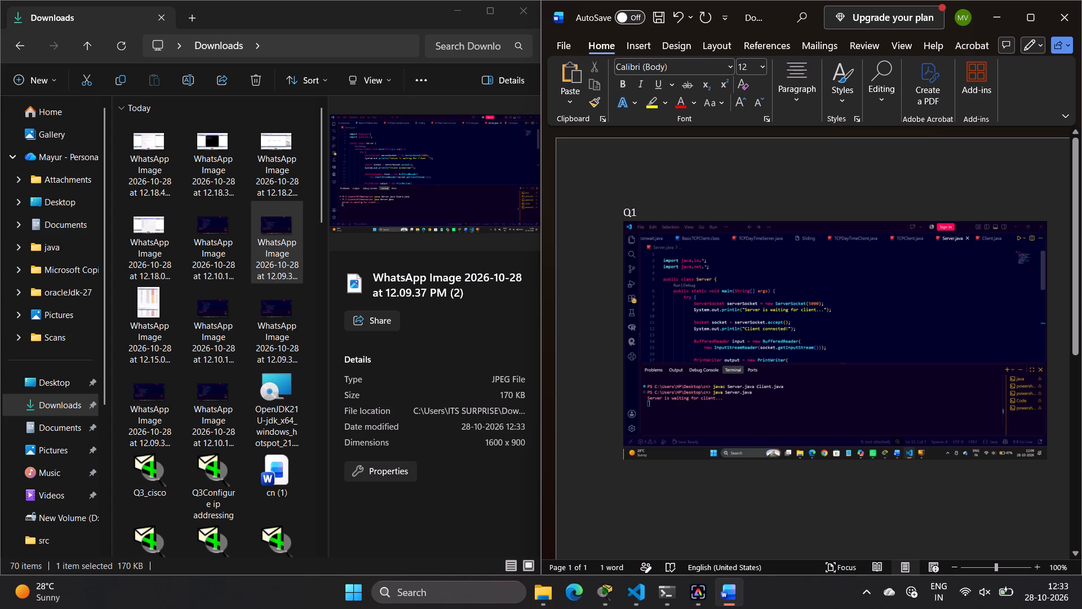
drag(221, 239, 671, 532)
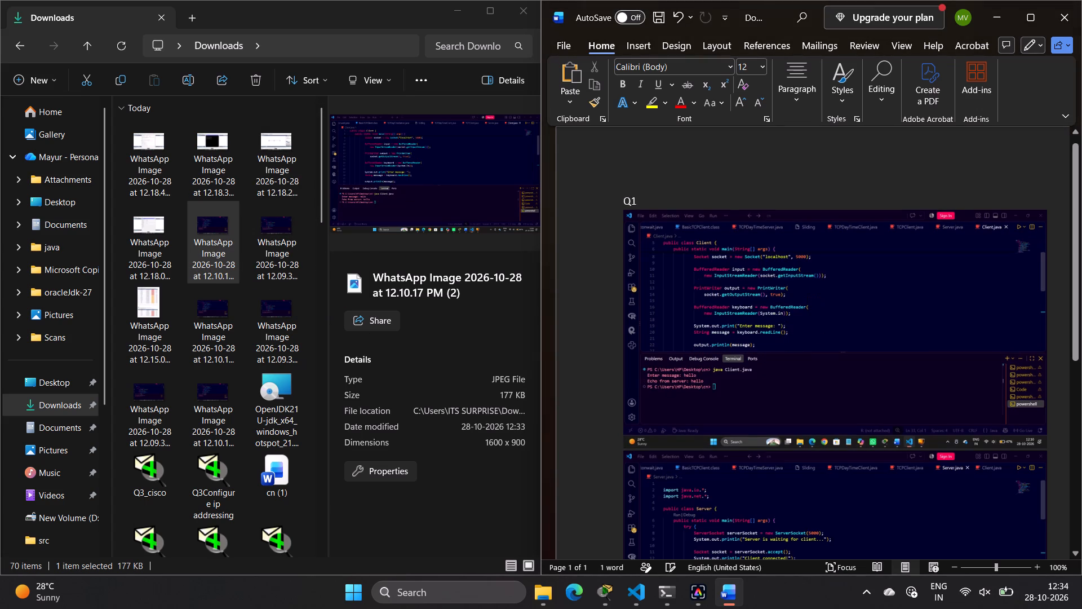
Add blank lines after the Q1 screenshots to reach the second page and enter the label Q3 there.
scroll(671, 532, down, 3)
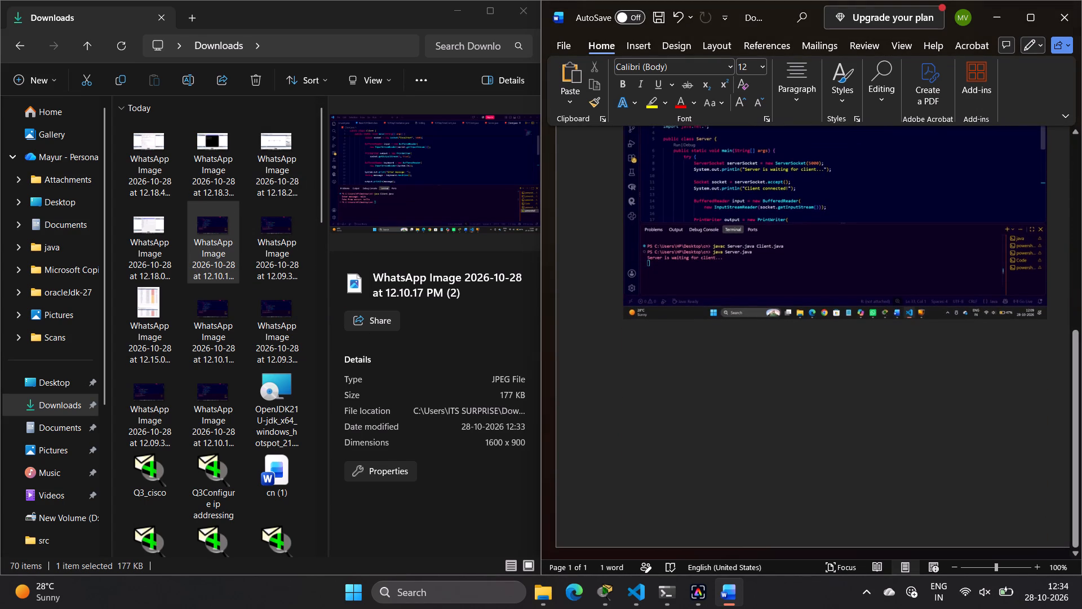
scroll(1011, 372, down, 2)
click(1011, 372)
key(Return)
key(Return)
key(Return)
key(Return)
key(Return)
key(Return)
key(Return)
key(Return)
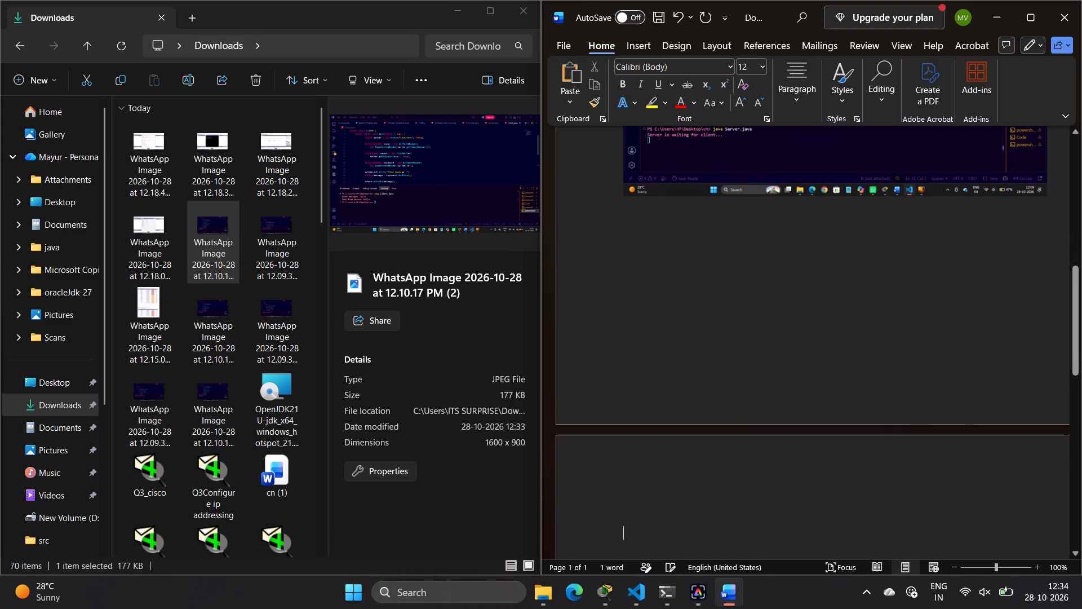
key(BackSpace)
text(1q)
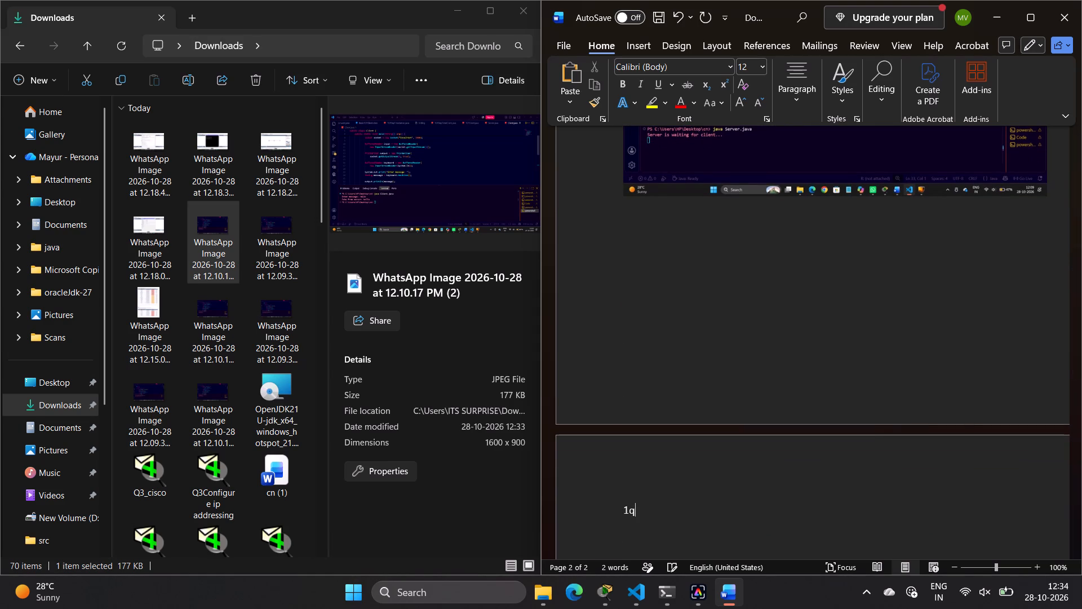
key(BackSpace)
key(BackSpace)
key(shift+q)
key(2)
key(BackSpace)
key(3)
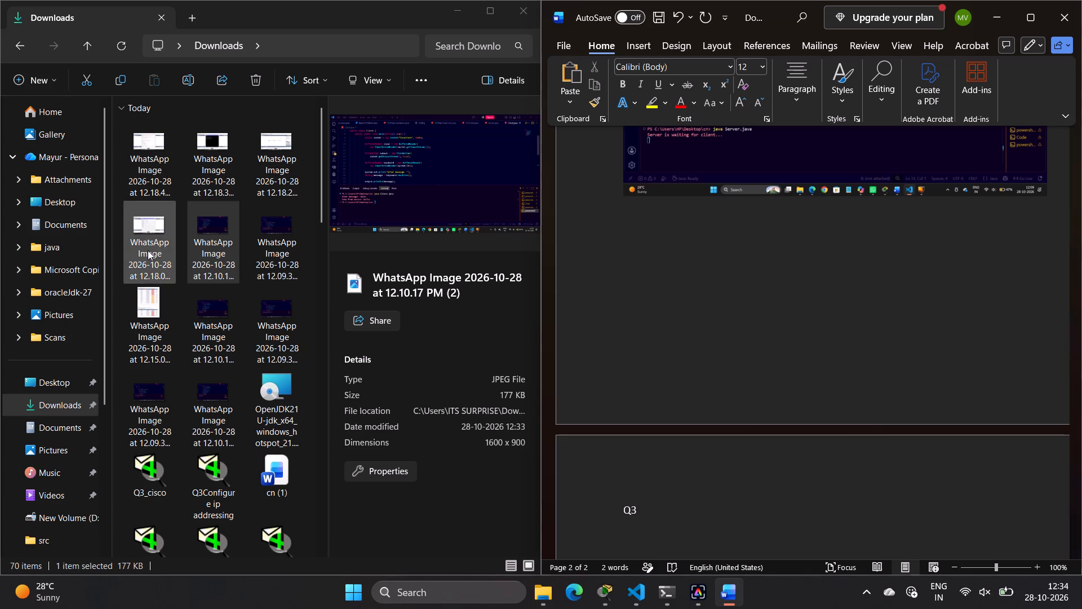
Insert the Packet Tracer images from 12.18.08 PM, 12.18.21 PM and 12.18.30 PM under the Q3 label.
drag(148, 250, 704, 518)
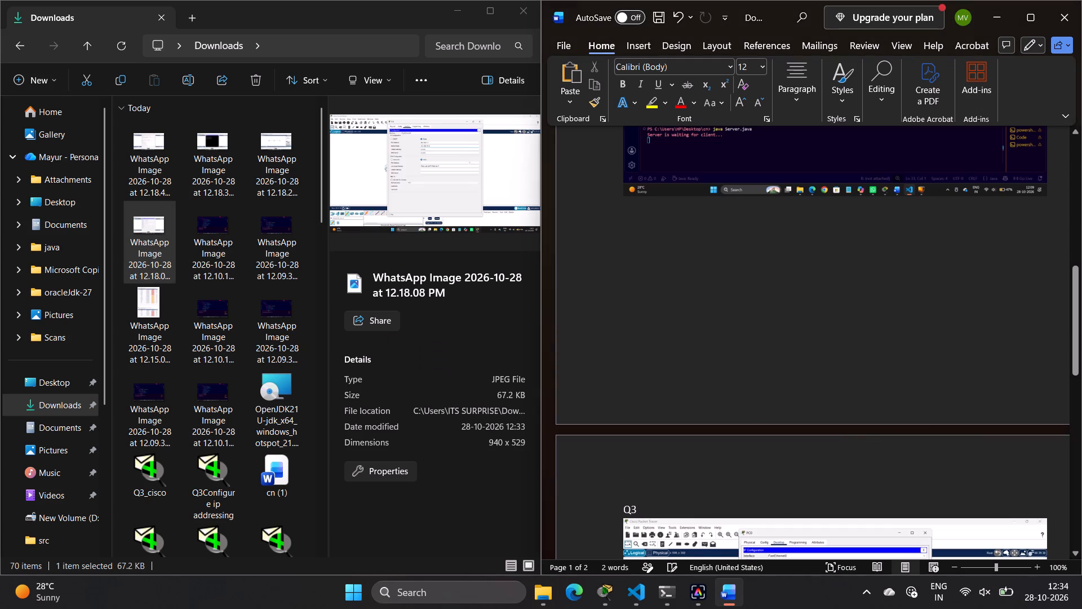
scroll(704, 518, down, 2)
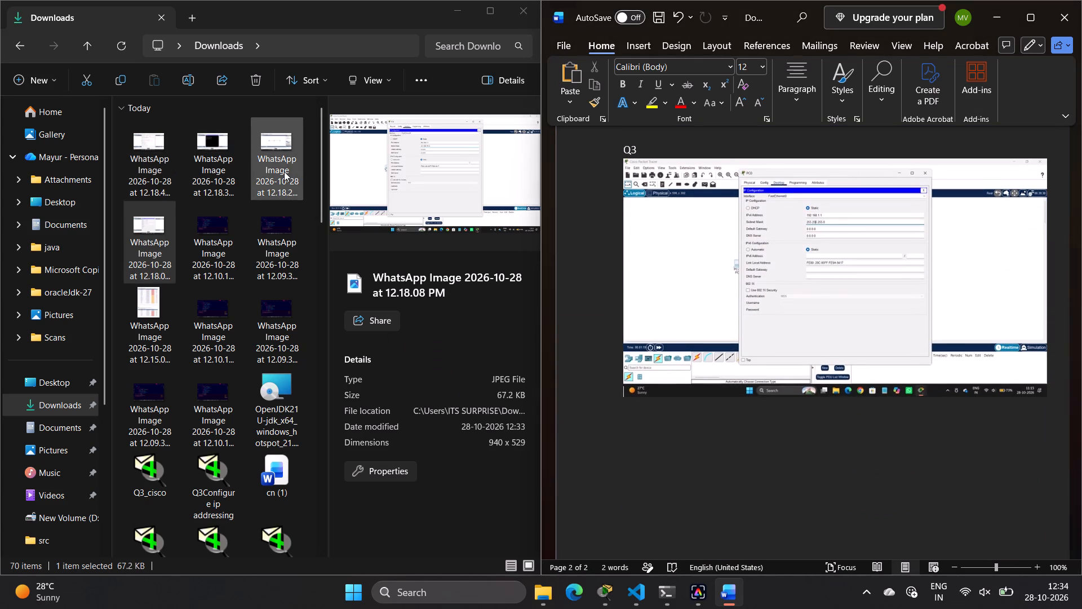
drag(284, 171, 713, 447)
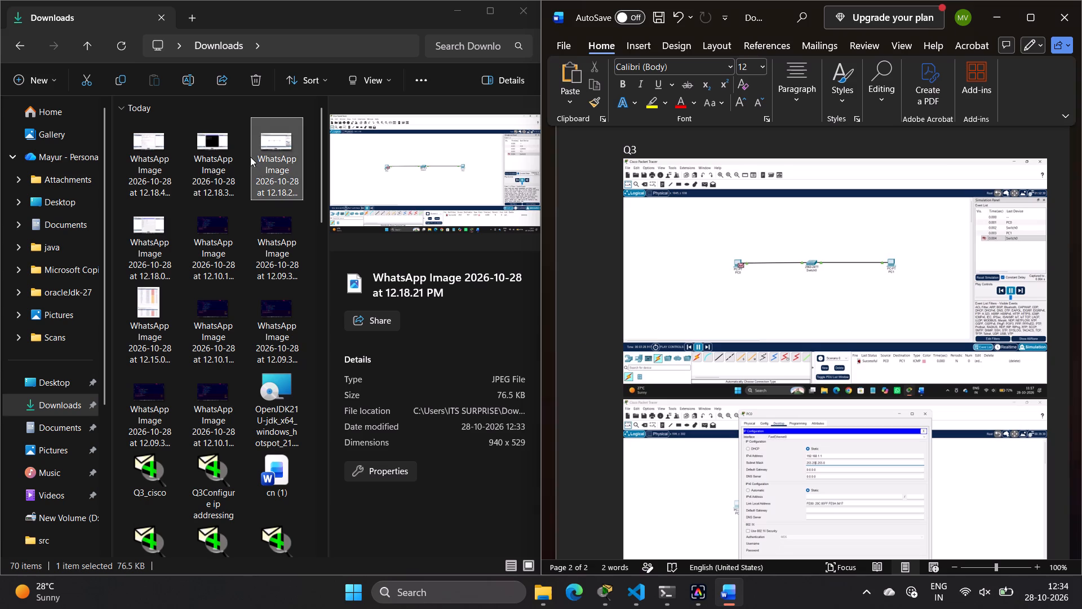
drag(207, 134, 707, 524)
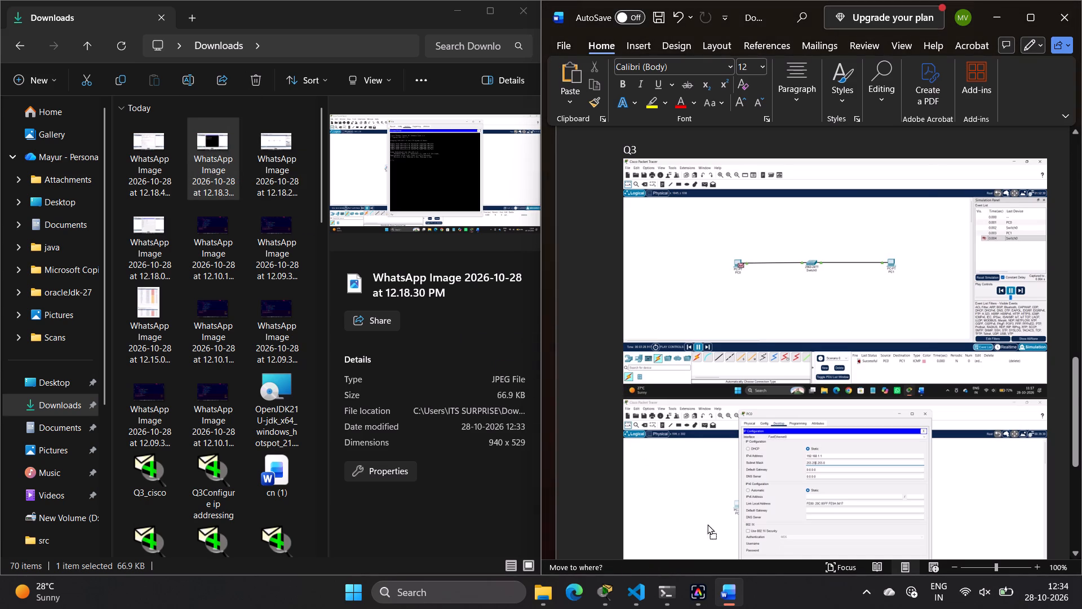
drag(707, 524, 711, 529)
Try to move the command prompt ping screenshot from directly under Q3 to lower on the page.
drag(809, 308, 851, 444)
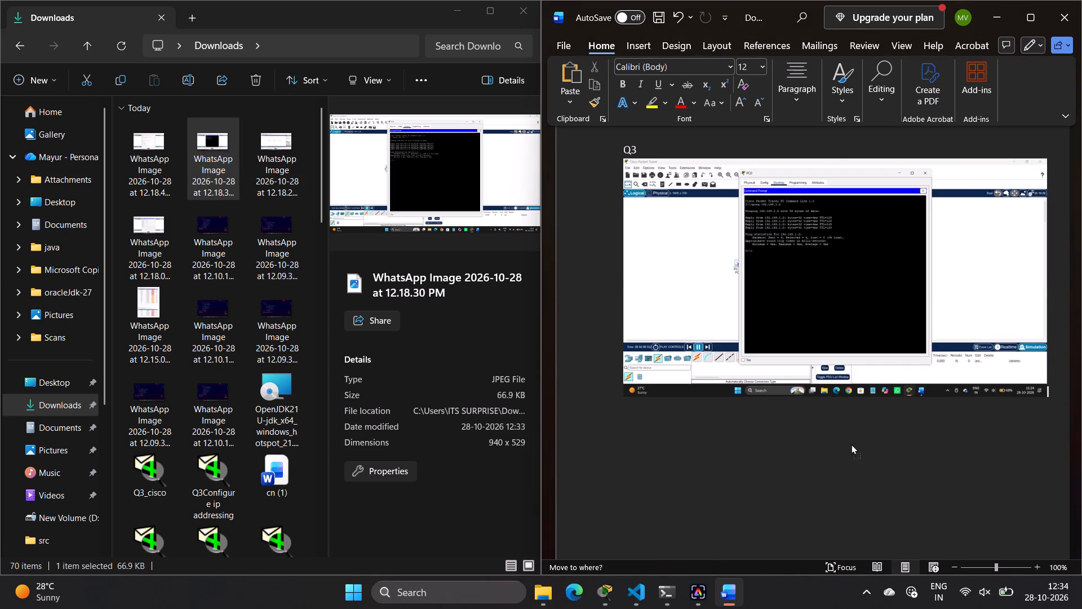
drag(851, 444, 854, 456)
Insert WhatsApp Image 2026-10-28 at 12.18.40 PM from Downloads among the Q3 screenshots.
scroll(909, 199, down, 1)
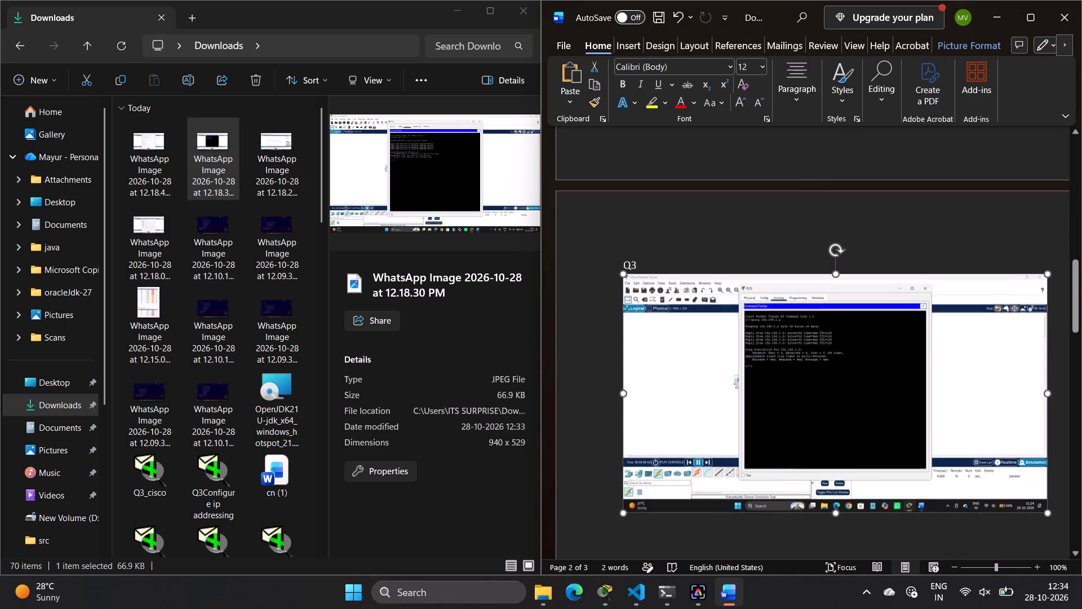
scroll(909, 199, down, 7)
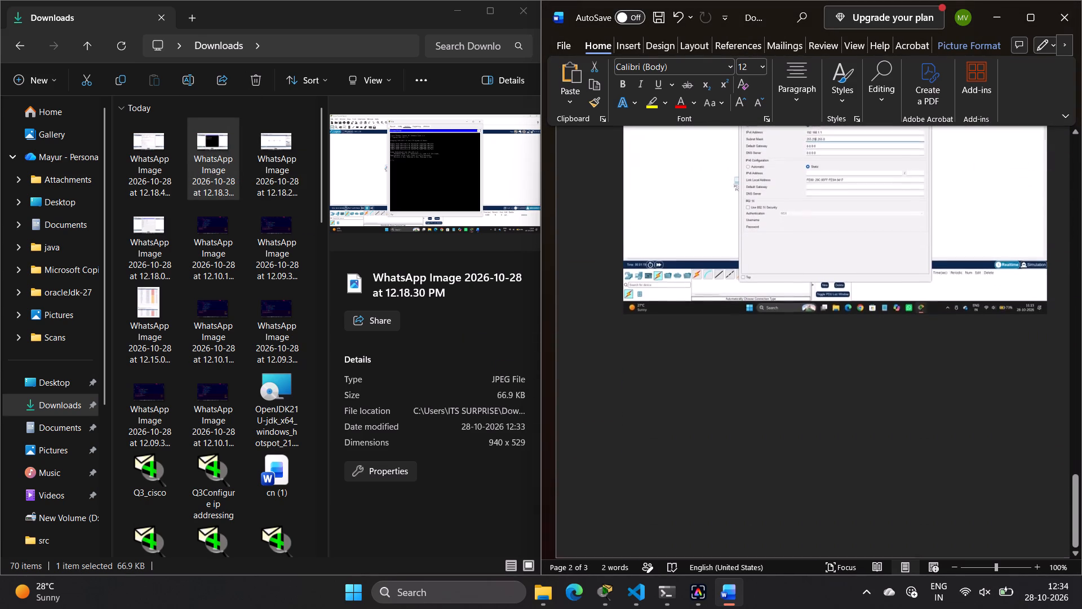
scroll(909, 199, up, 5)
drag(154, 147, 573, 260)
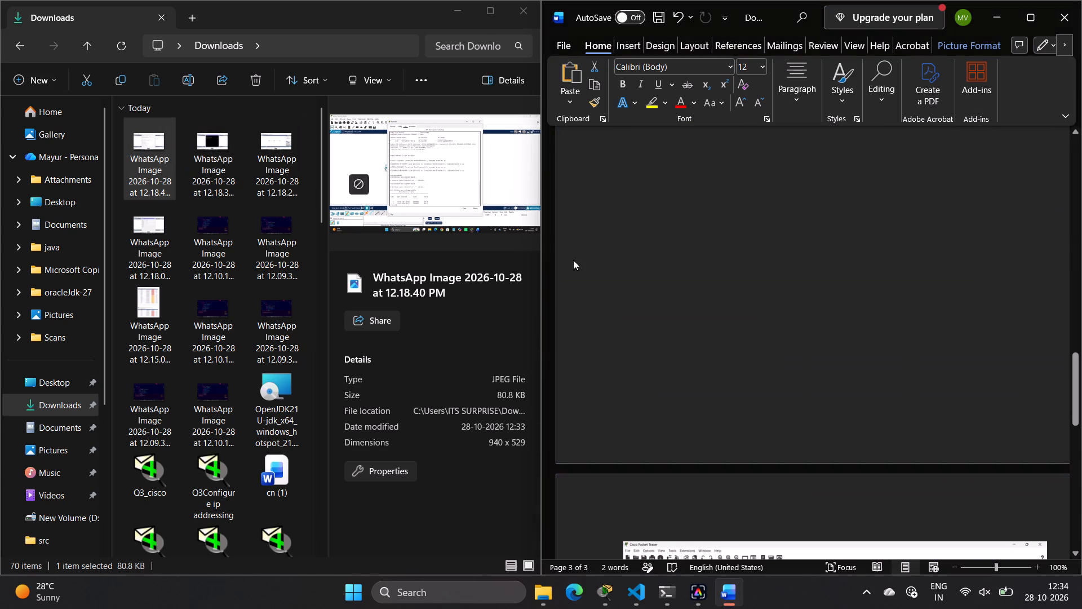
Close the Downloads folder window and maximize the Word document window.
drag(573, 260, 737, 301)
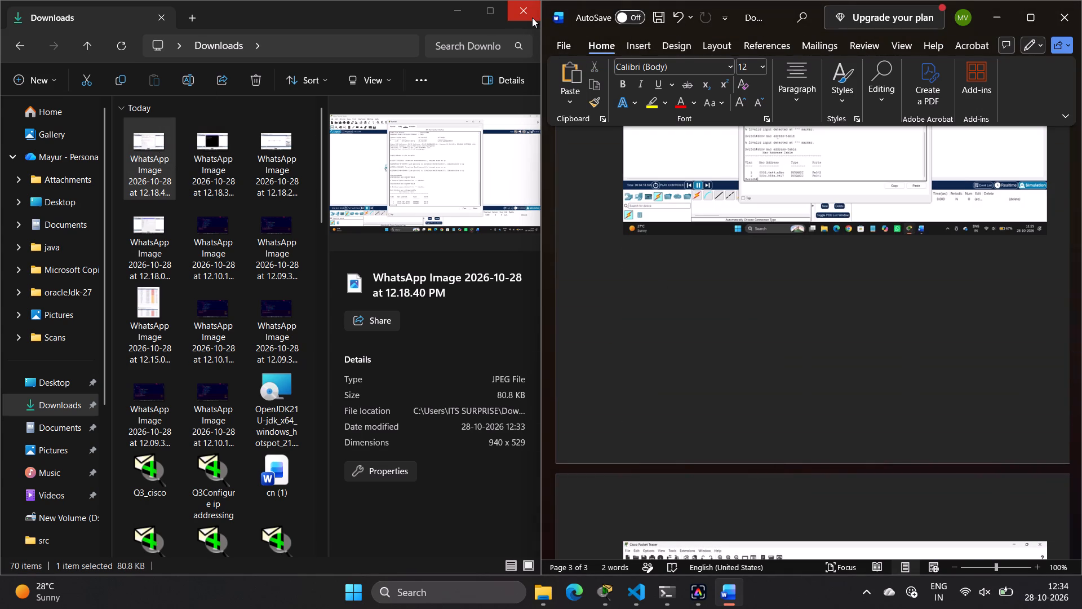
click(532, 17)
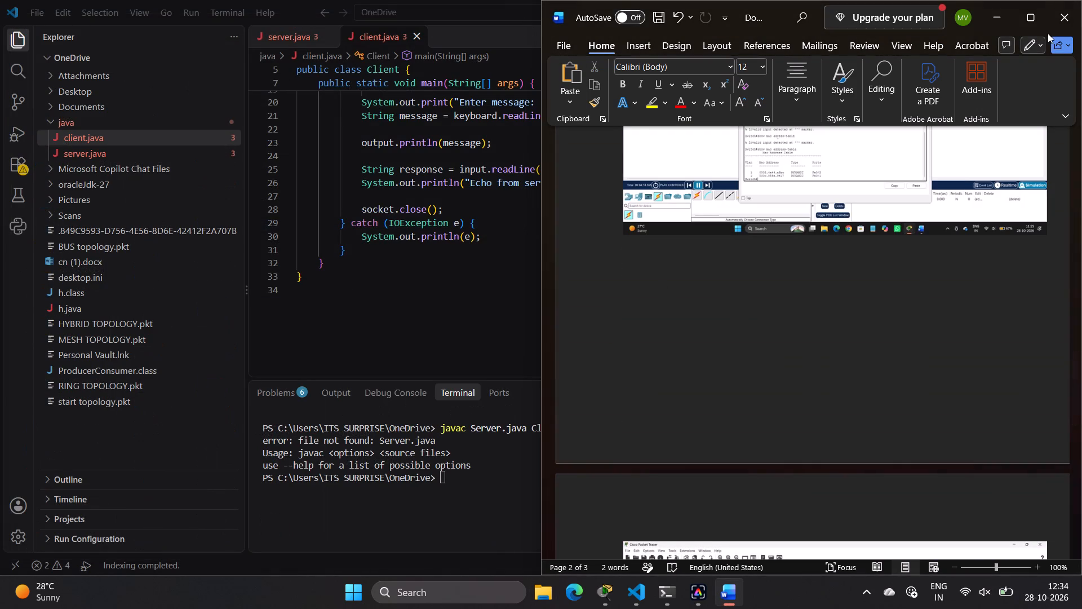
click(1034, 17)
Review the screenshots placed under the Q1 and Q3 headings throughout the document.
scroll(861, 107, up, 13)
scroll(736, 229, up, 3)
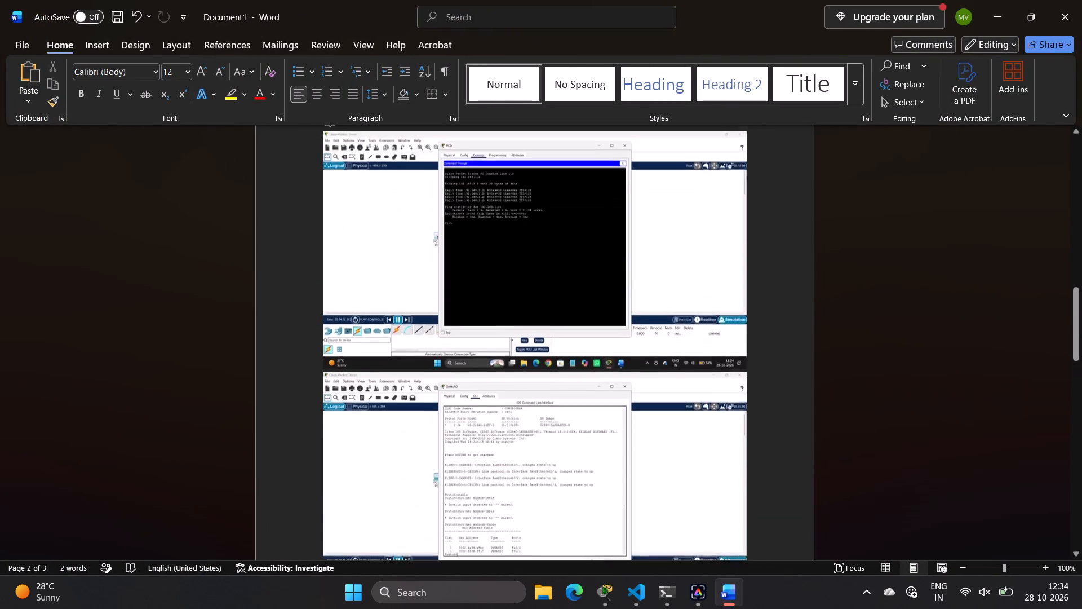
scroll(736, 229, up, 7)
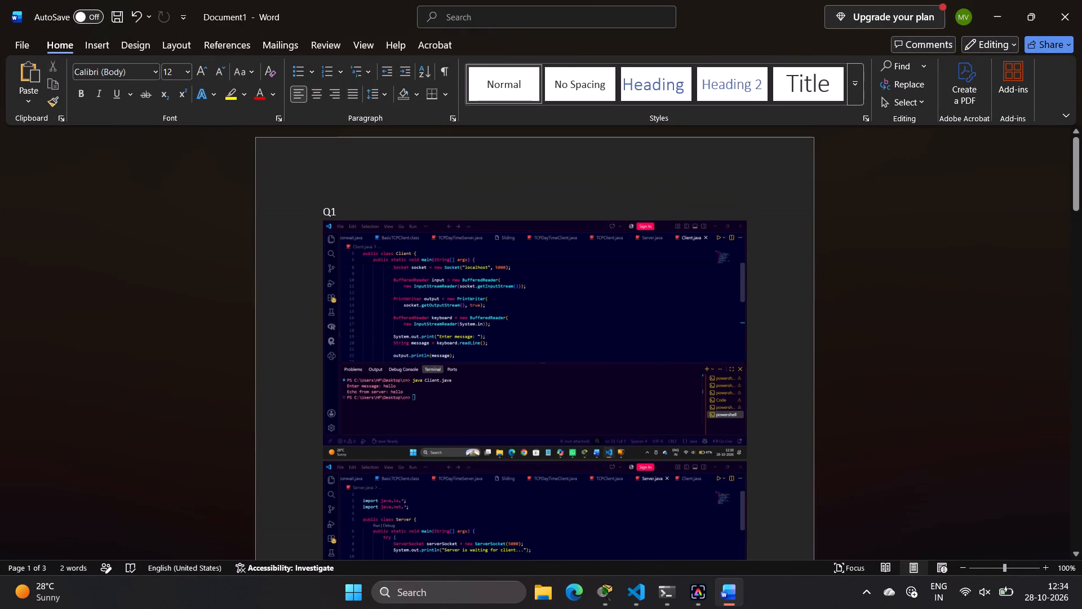
scroll(368, 201, right, 1)
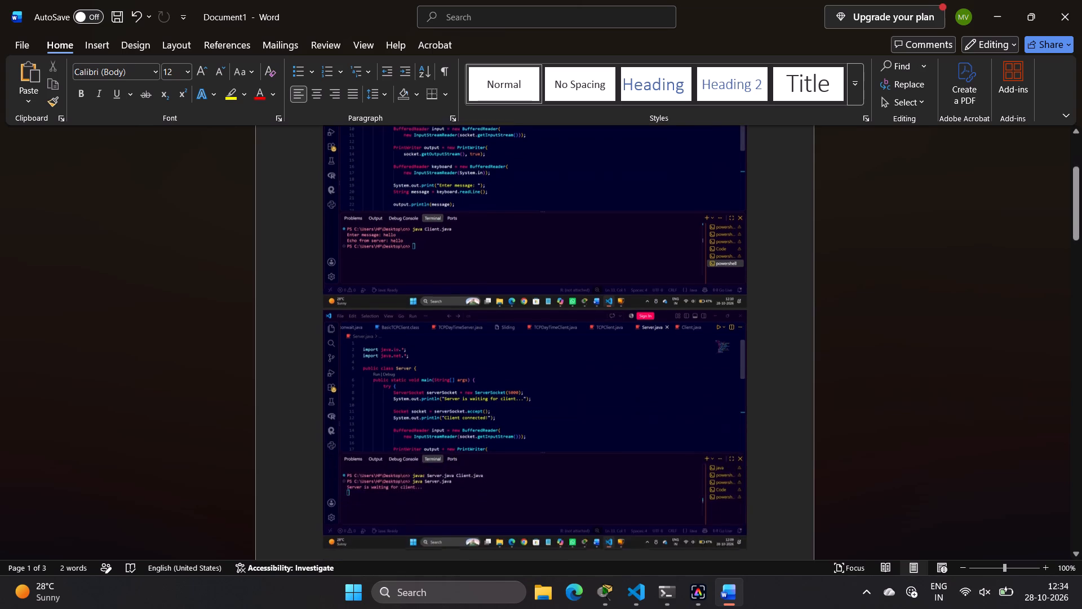
scroll(368, 201, right, 1)
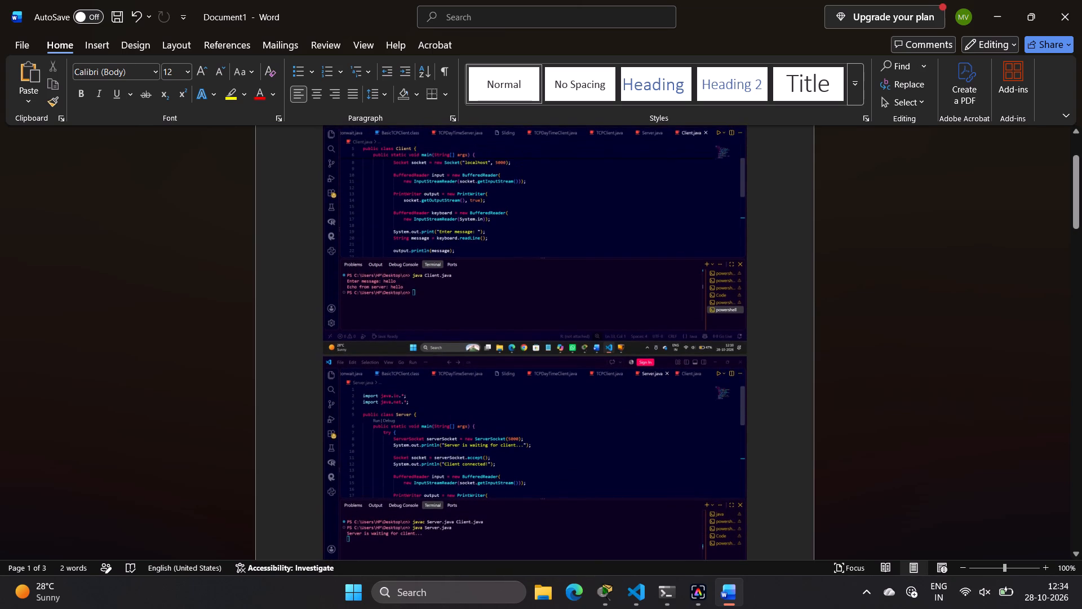
scroll(480, 398, down, 4)
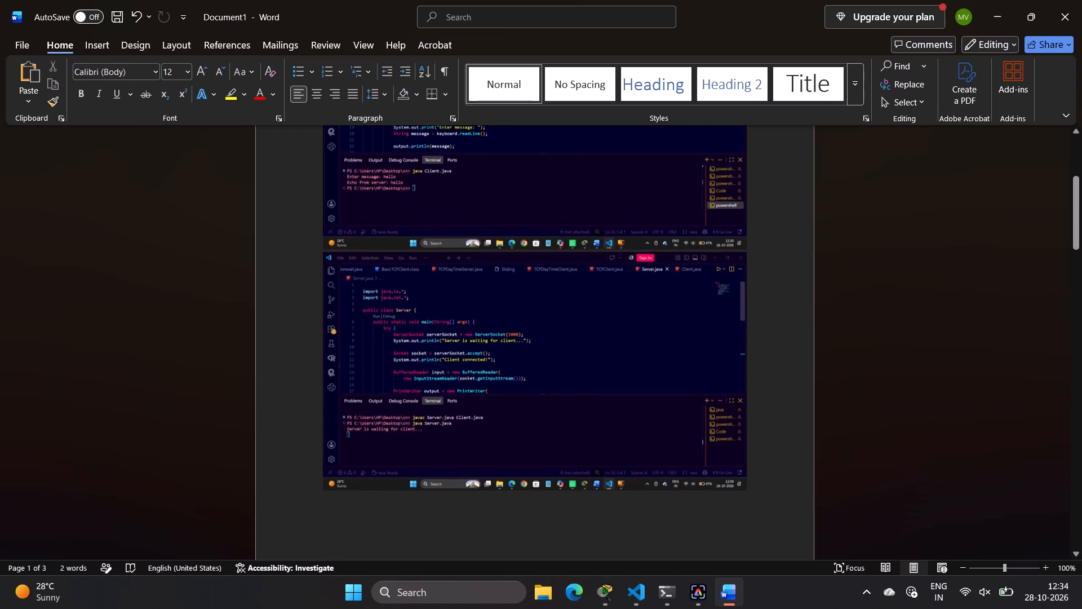
scroll(480, 398, down, 1)
scroll(480, 398, right, 1)
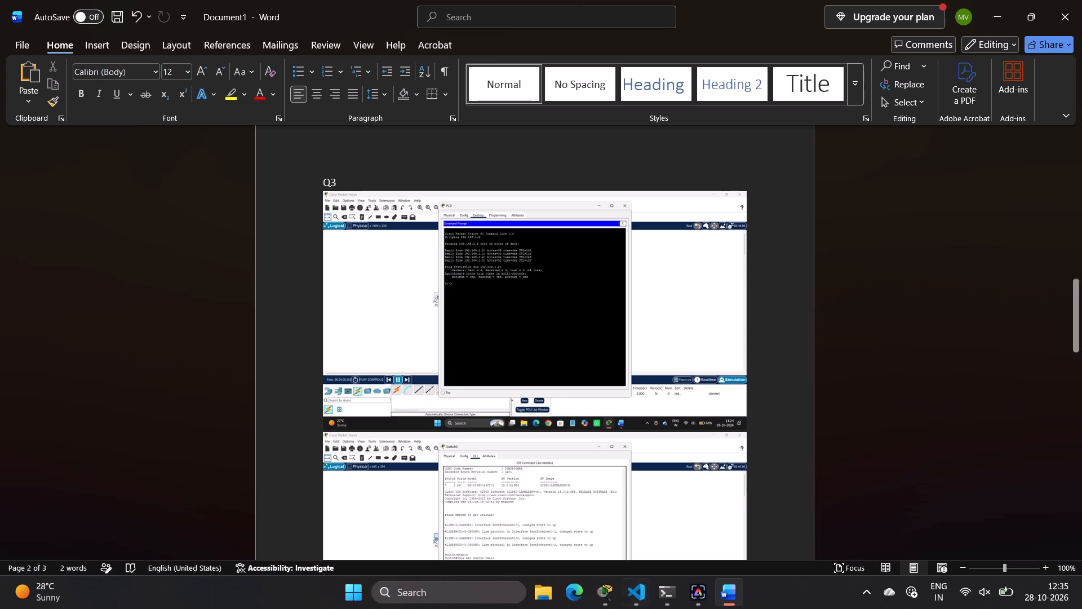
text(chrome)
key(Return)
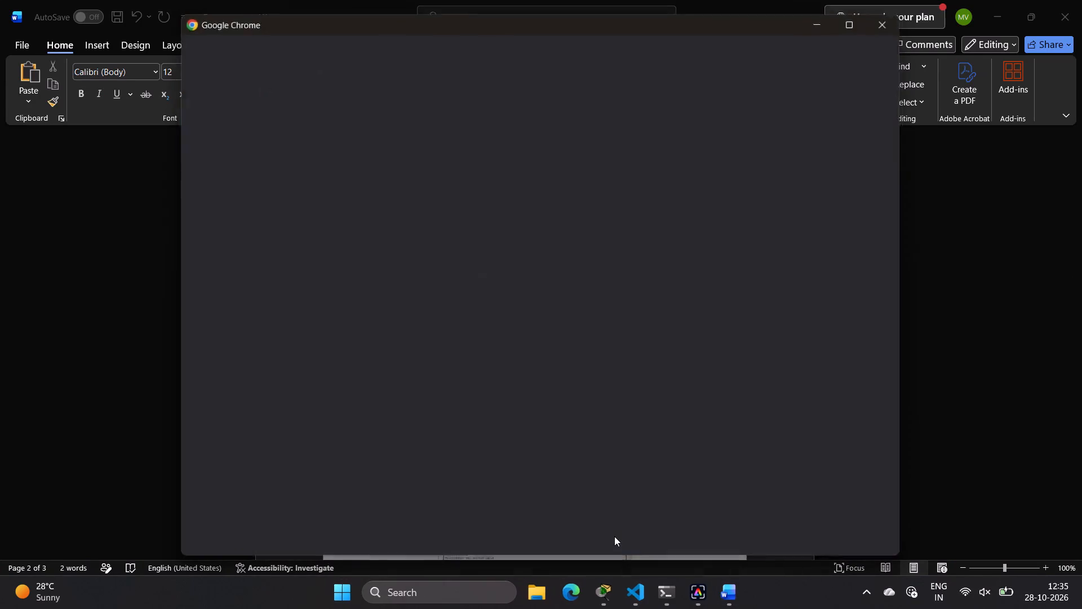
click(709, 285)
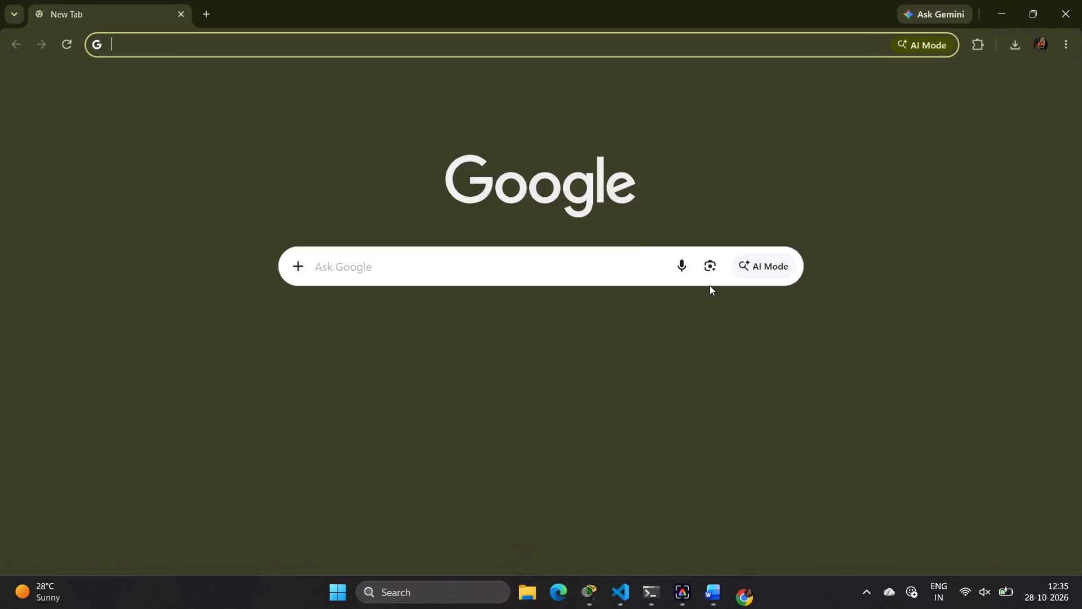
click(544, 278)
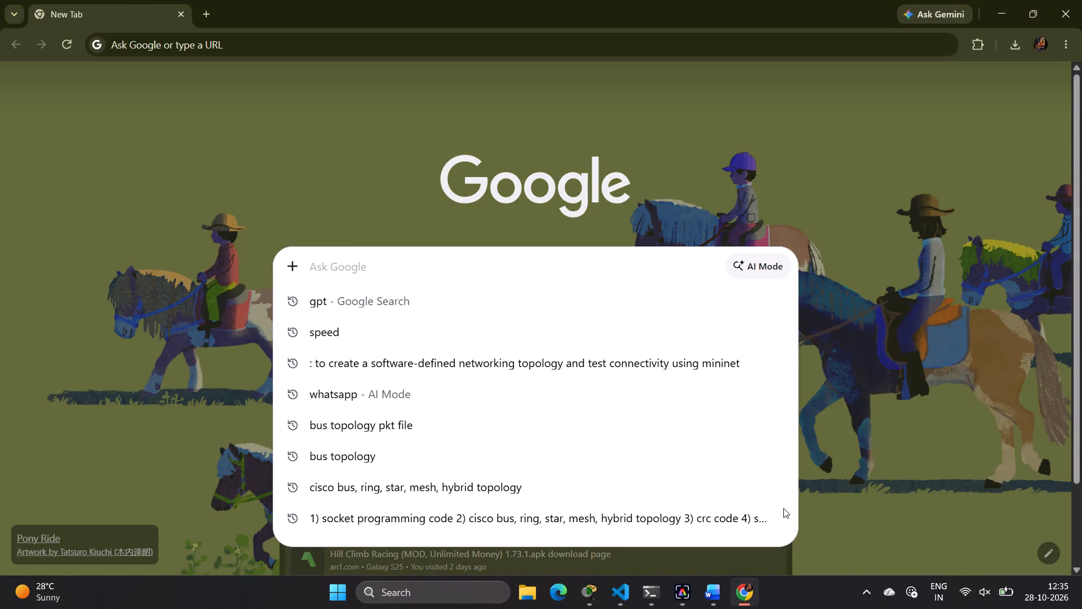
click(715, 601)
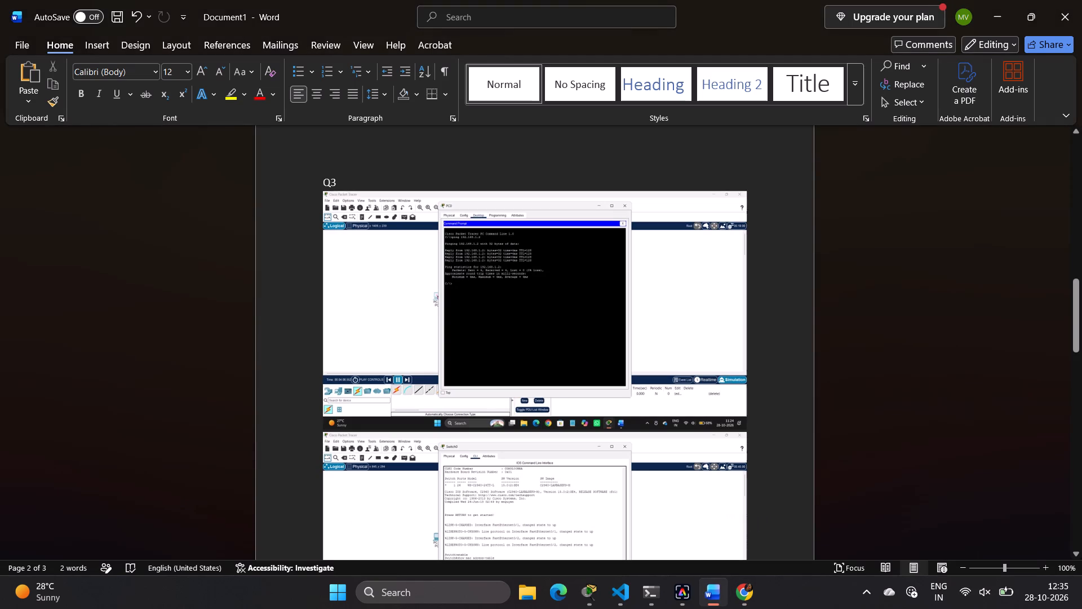
Add the question text "Devlop a TCP echo server program using java" directly after the Q1 label.
scroll(453, 183, up, 11)
click(391, 207)
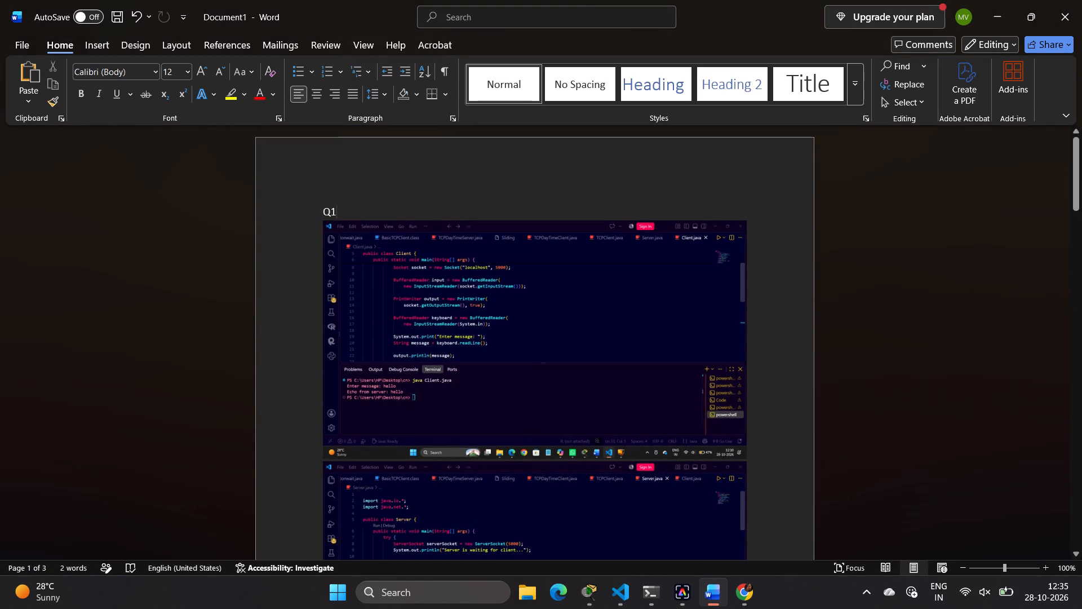
text(Devlop)
key(space)
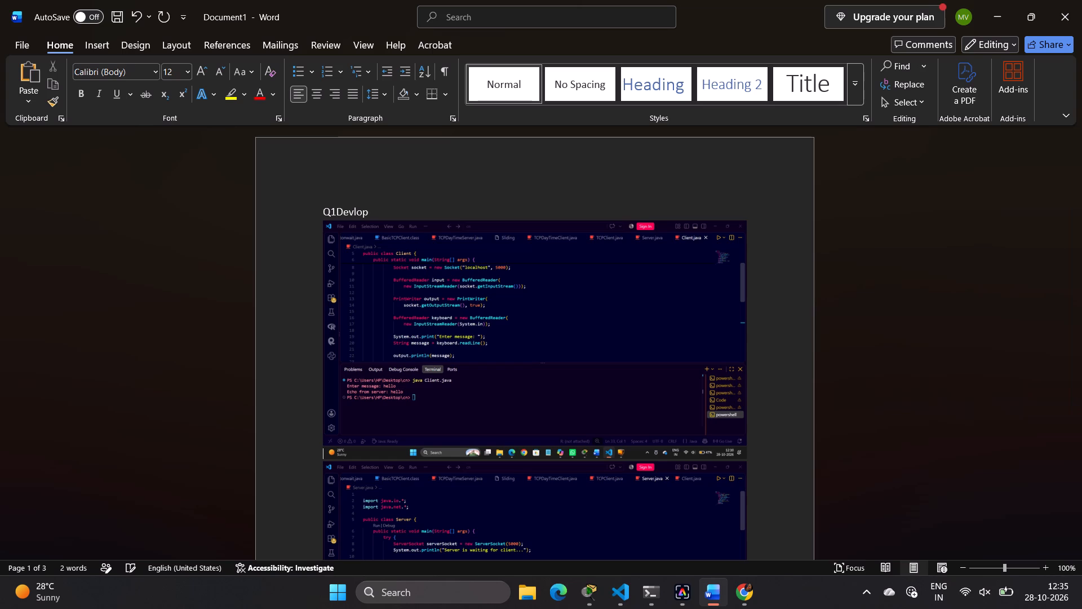
text(a)
key(space)
key(shift+t)
text(CP echo)
key(space)
text(server progr)
text(am uci)
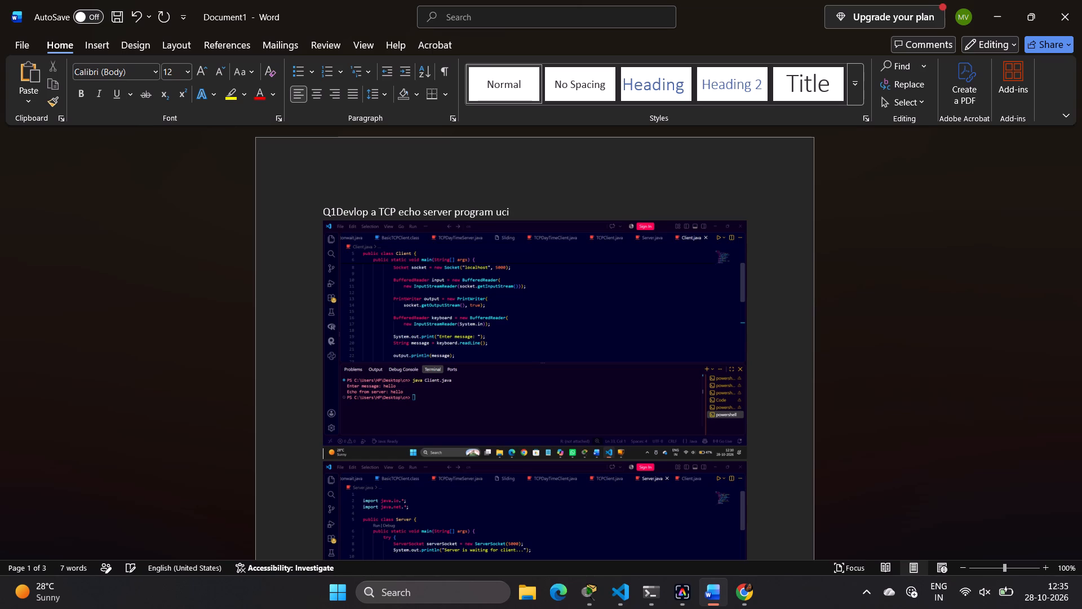
key(BackSpace)
key(BackSpace)
text(sing)
key(space)
text(java)
key(space)
Continue the Q1 question text with "that recive a message from client and return it".
text(tha)
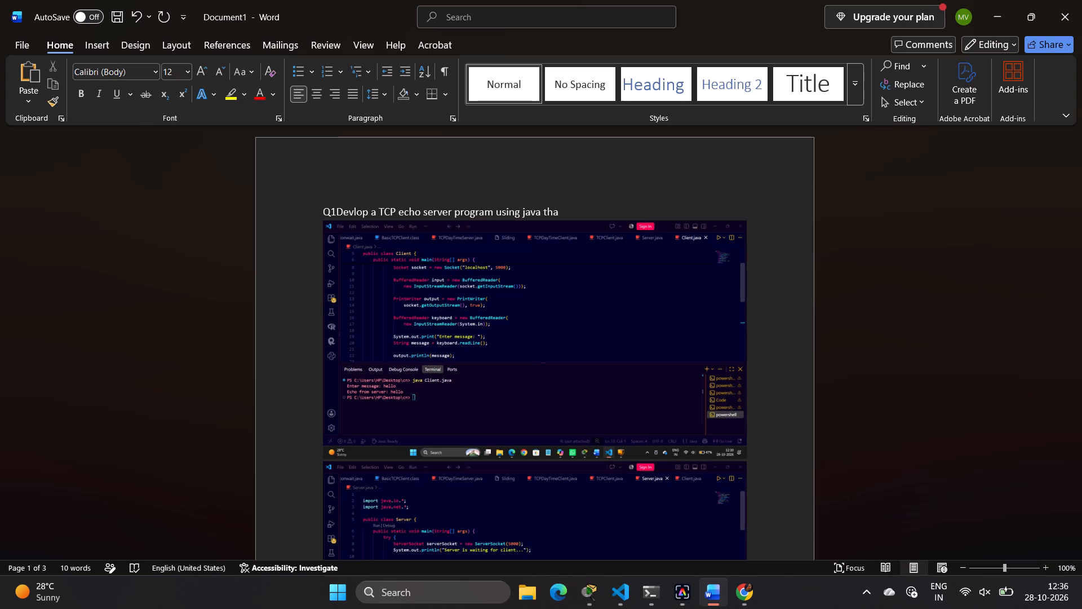
text(t recive)
key(space)
text(a messqage)
key(BackSpace)
key(BackSpace)
key(BackSpace)
key(BackSpace)
text(age)
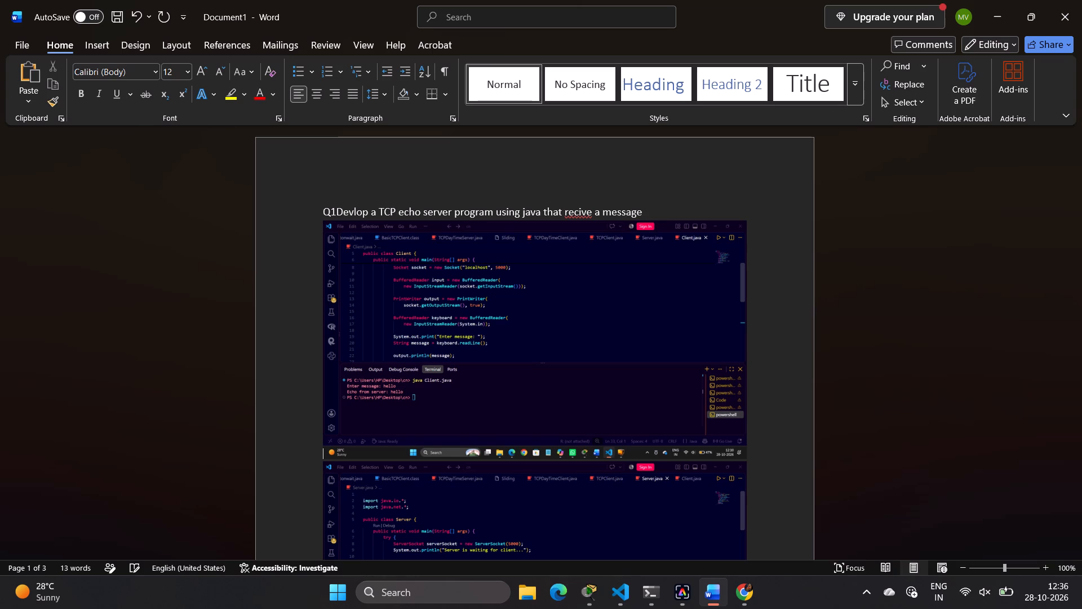
key(space)
text(from client)
key(space)
text(and return i)
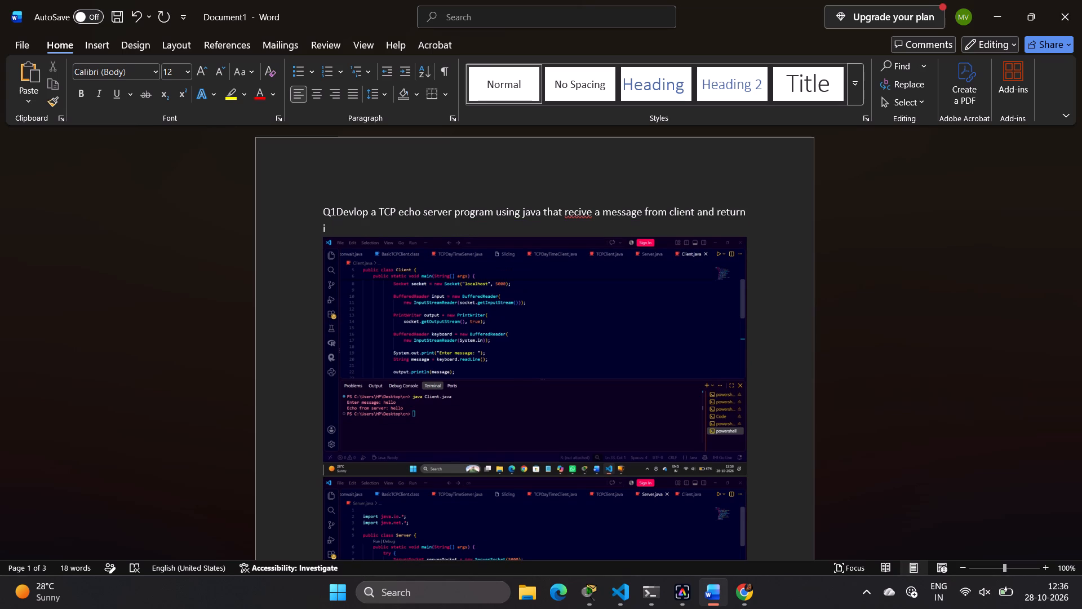
key(t)
Add the question text "Perform submetting and configure" directly after the Q3 label on page 2.
scroll(391, 207, down, 3)
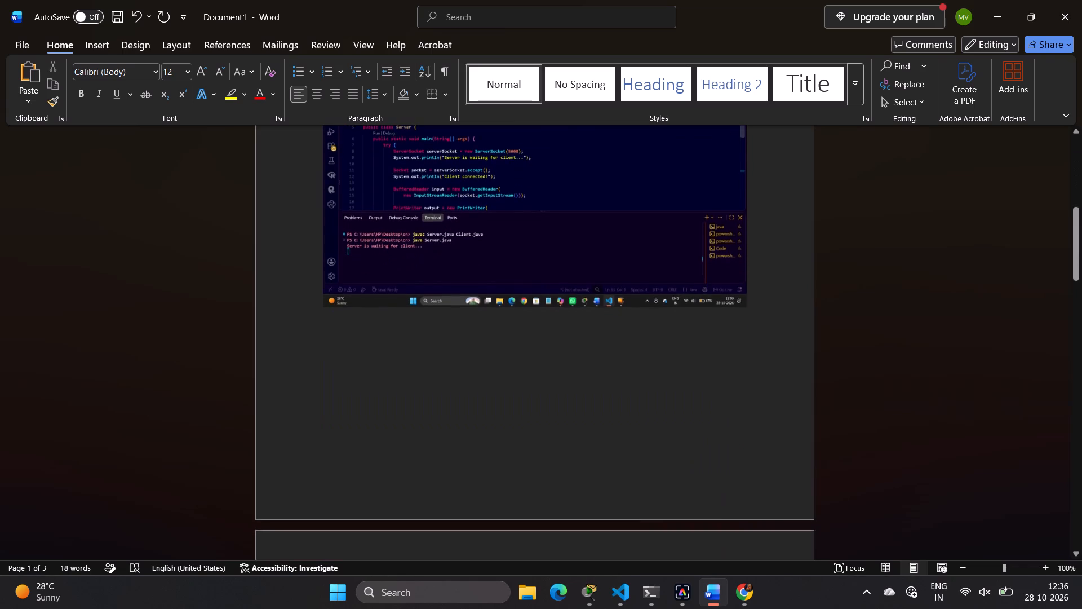
scroll(391, 207, down, 2)
click(369, 234)
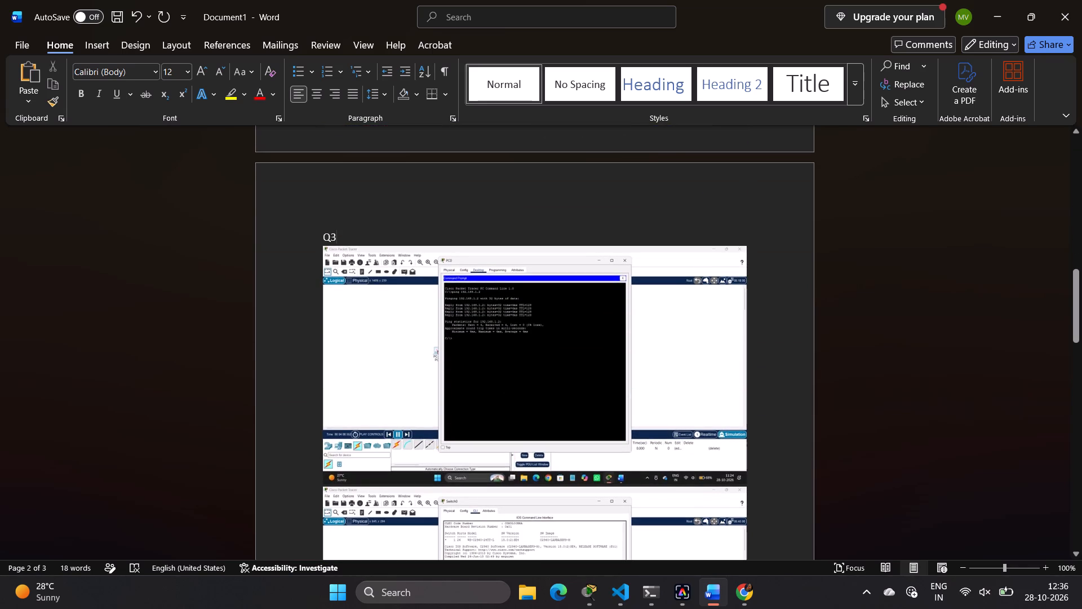
text(Perform)
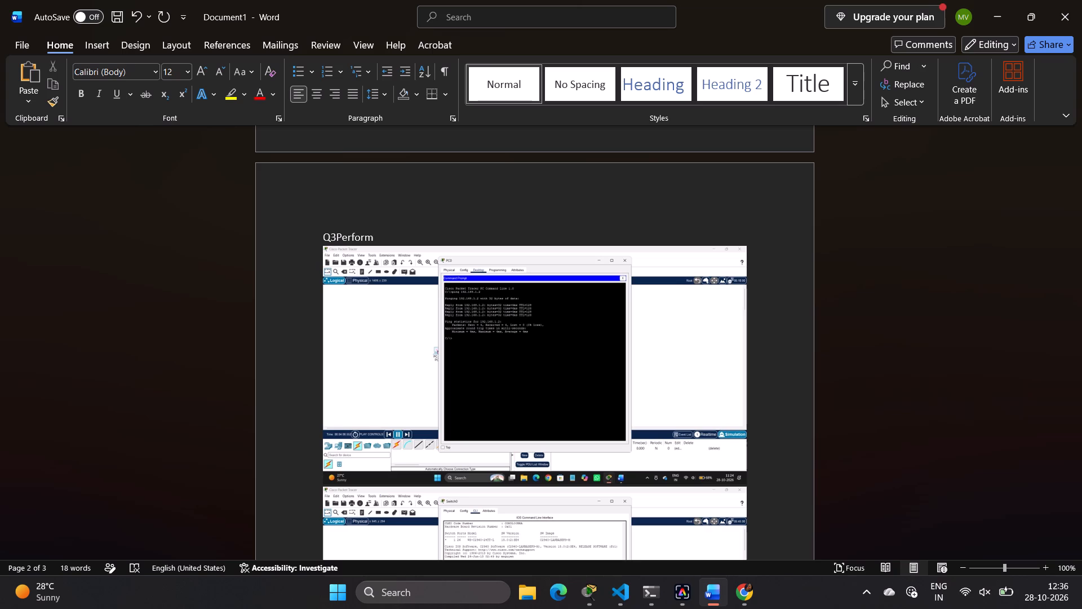
key(space)
text(sub)
text(metting)
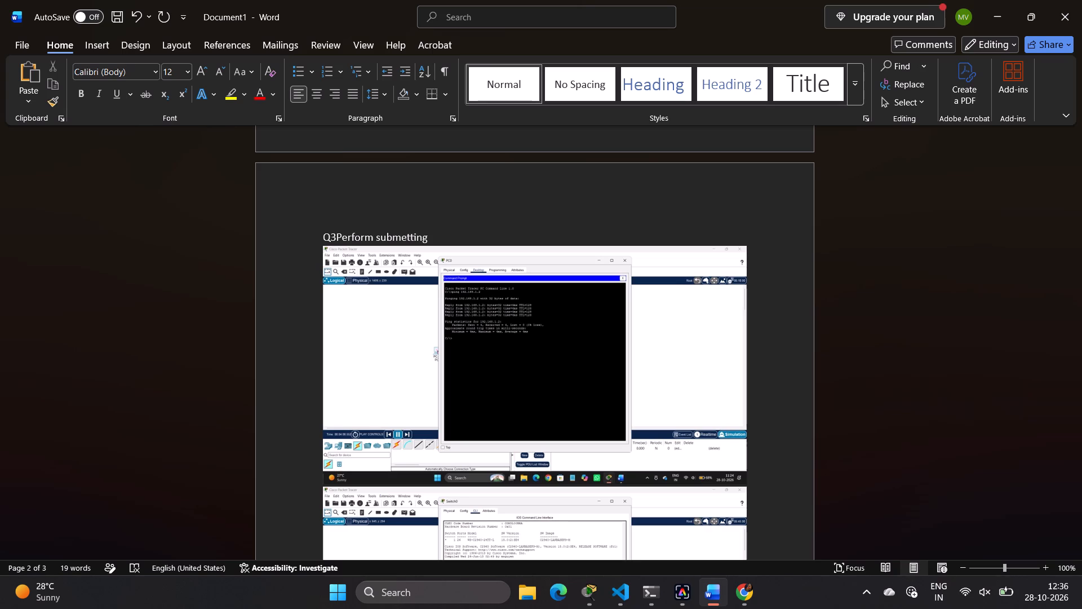
key(space)
text(and)
key(space)
text(configure)
Continue the Q3 question text with "ip addressing for small network".
key(space)
text(ip)
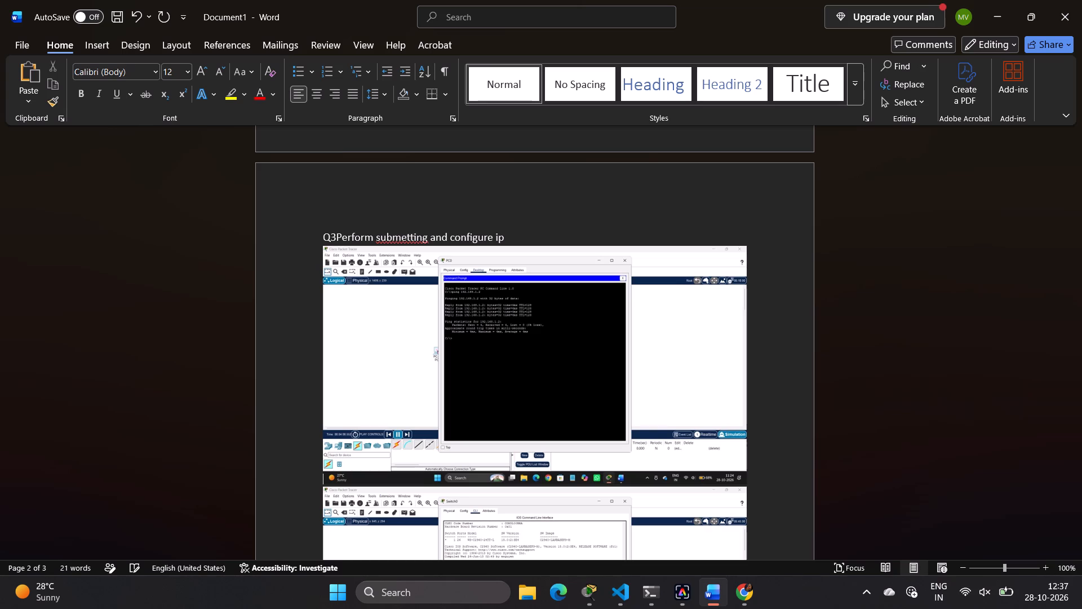
key(space)
text(adde\)
key(BackSpace)
key(BackSpace)
text(ressing)
key(space)
text(for small)
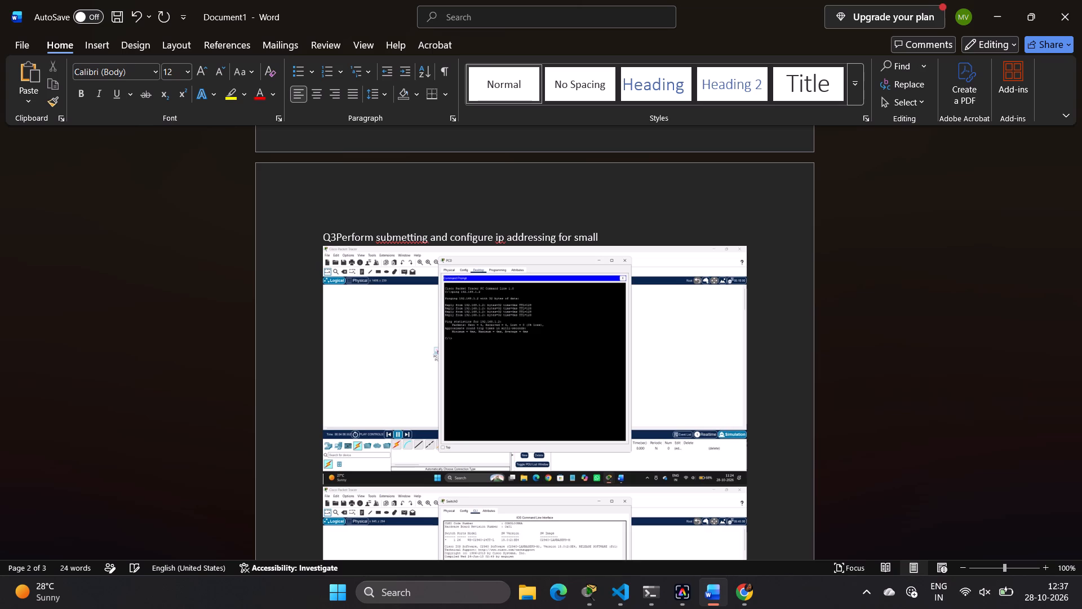
key(space)
text(network)
key(space)
key(BackSpace)
Extend the Q3 question text with ".verify the configuration and connectivity" directly after "network".
text(.verify)
key(space)
text(the configuration)
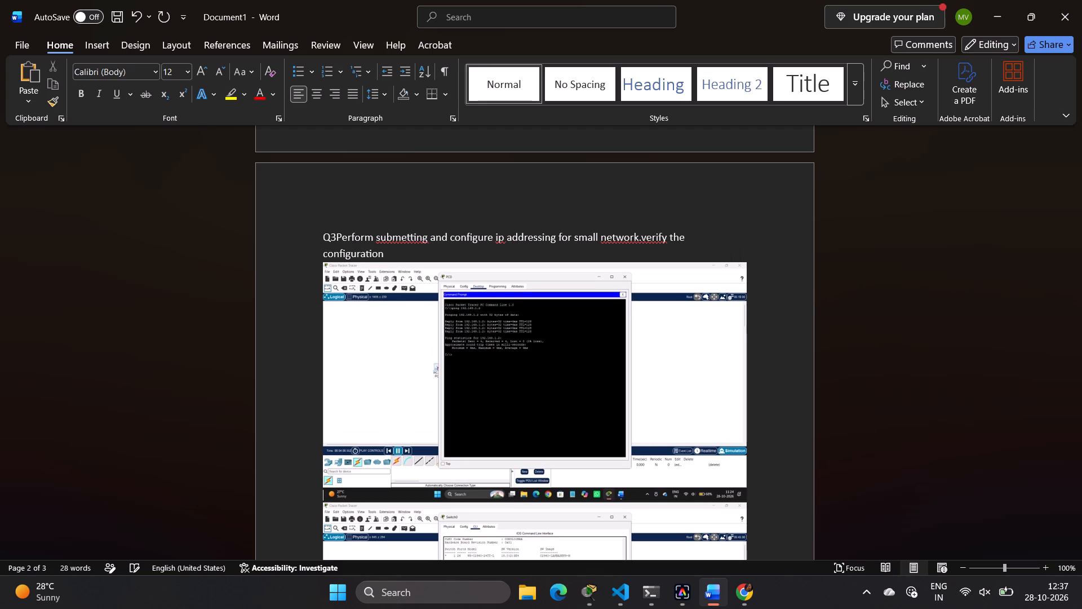
key(space)
text(anf)
key(BackSpace)
text(d)
key(space)
text(connectivity)
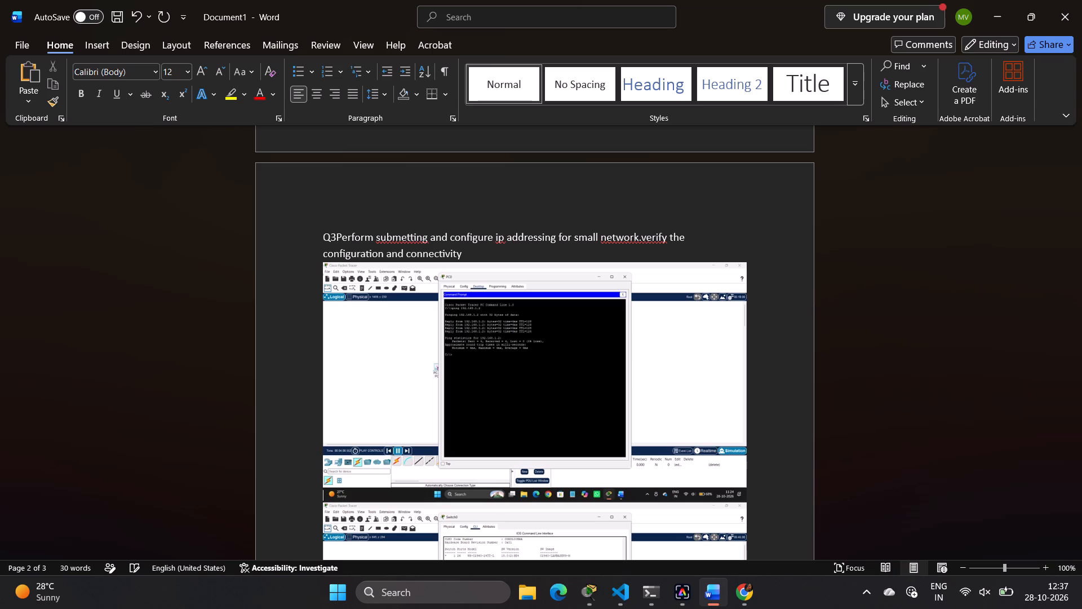
Finish the Q3 question sentence with "using suitable network diagnostic commands".
key(space)
text(using)
key(space)
text(suia)
key(BackSpace)
text(table)
key(space)
text(net)
key(BackSpace)
text(twork)
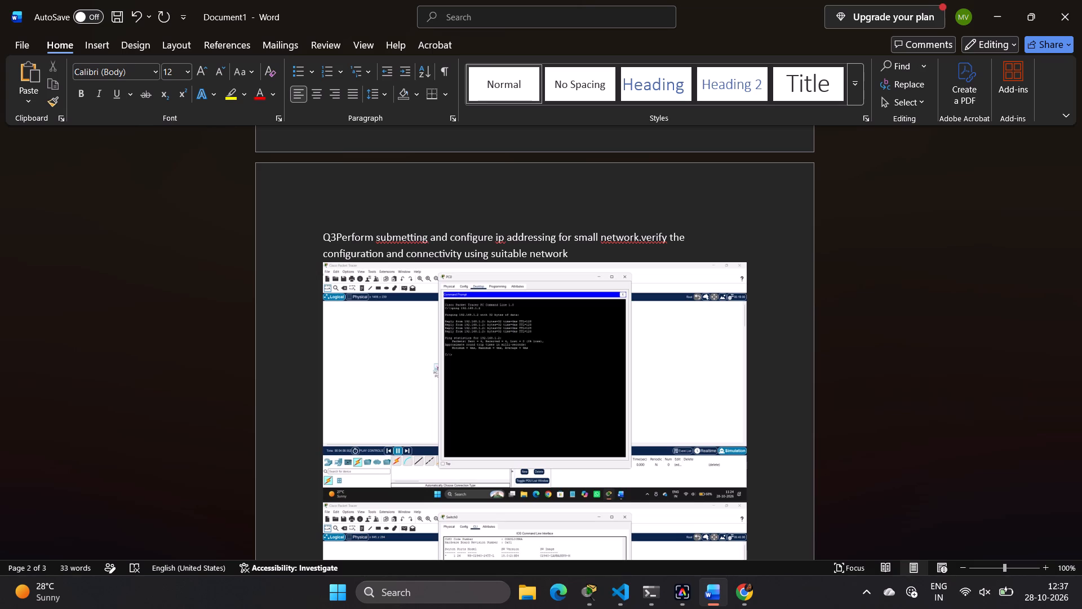
key(space)
text(dia)
key(g)
key(n)
text(os)
text(tic)
key(space)
text(commands)
key(space)
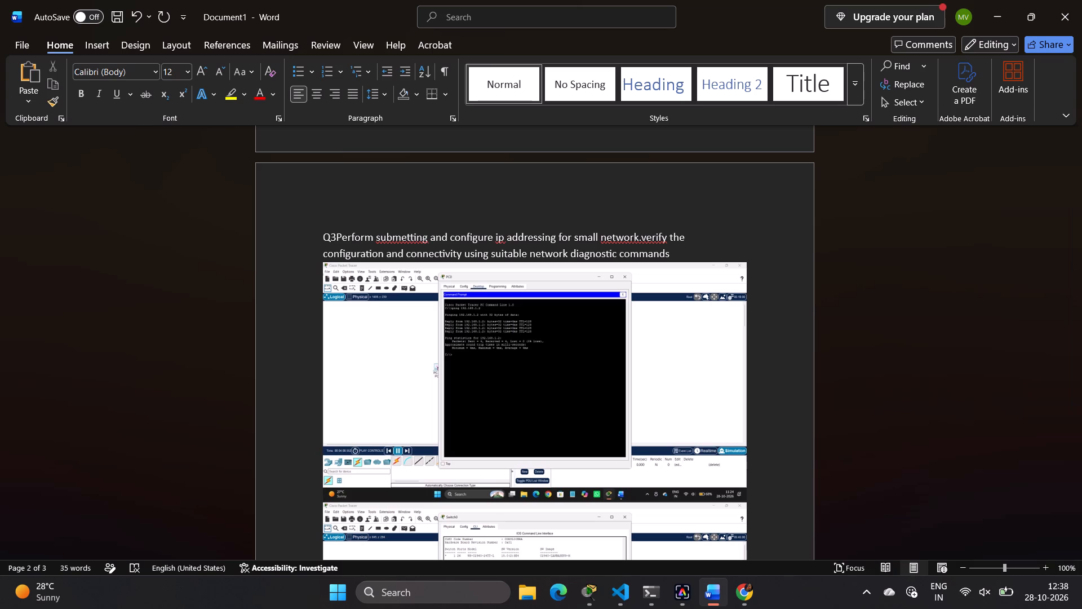
Review the Packet Tracer screenshots on page 3, enlarging the view to 190% to examine the network topology screenshot.
scroll(423, 226, down, 4)
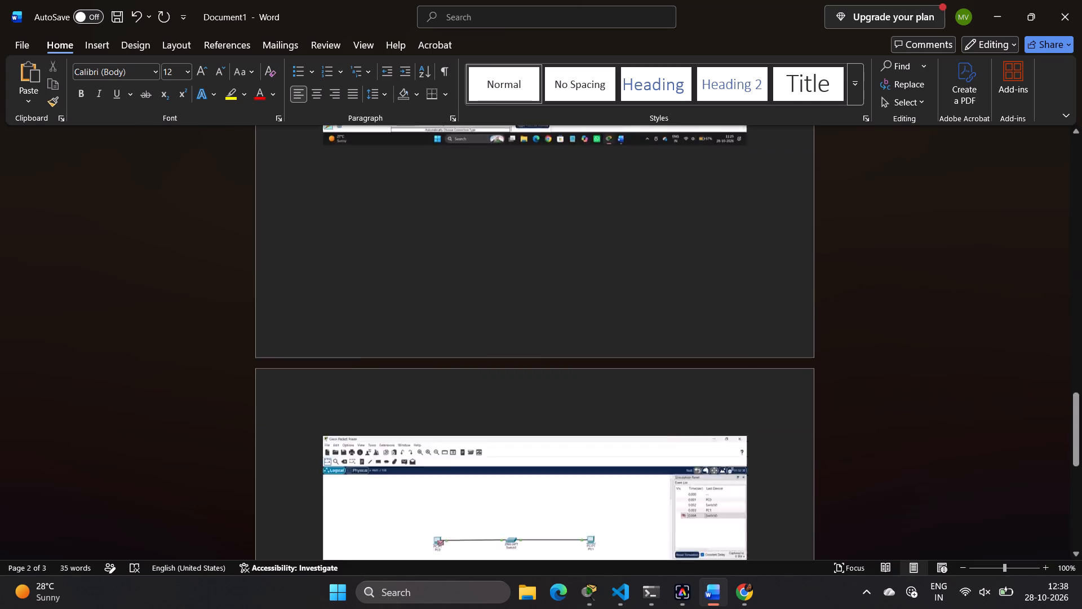
scroll(423, 226, down, 1)
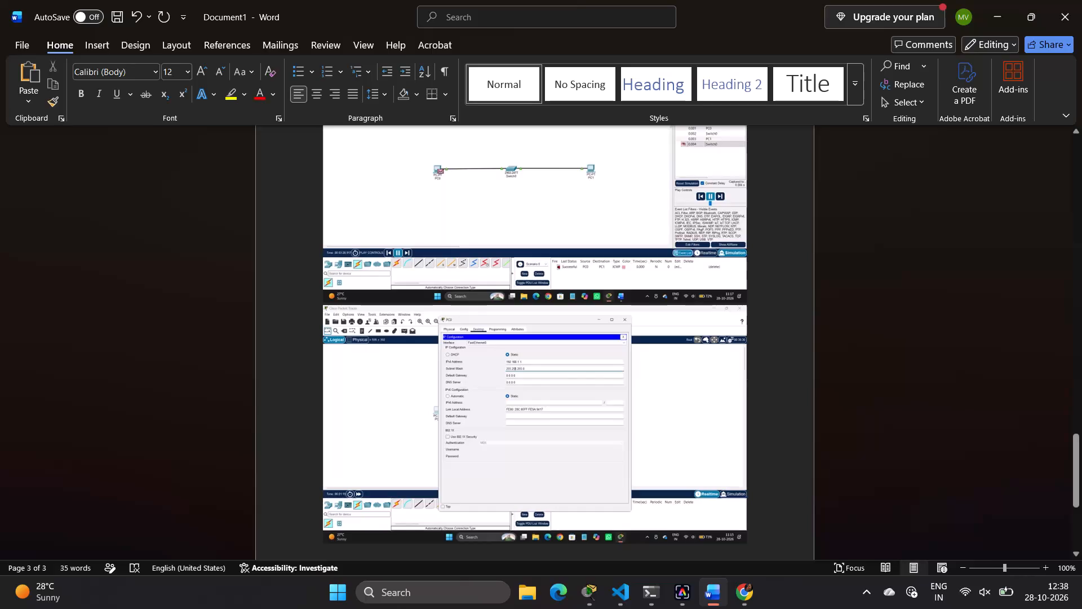
ctrl+scroll(467, 230, up, 9)
scroll(467, 230, up, 3)
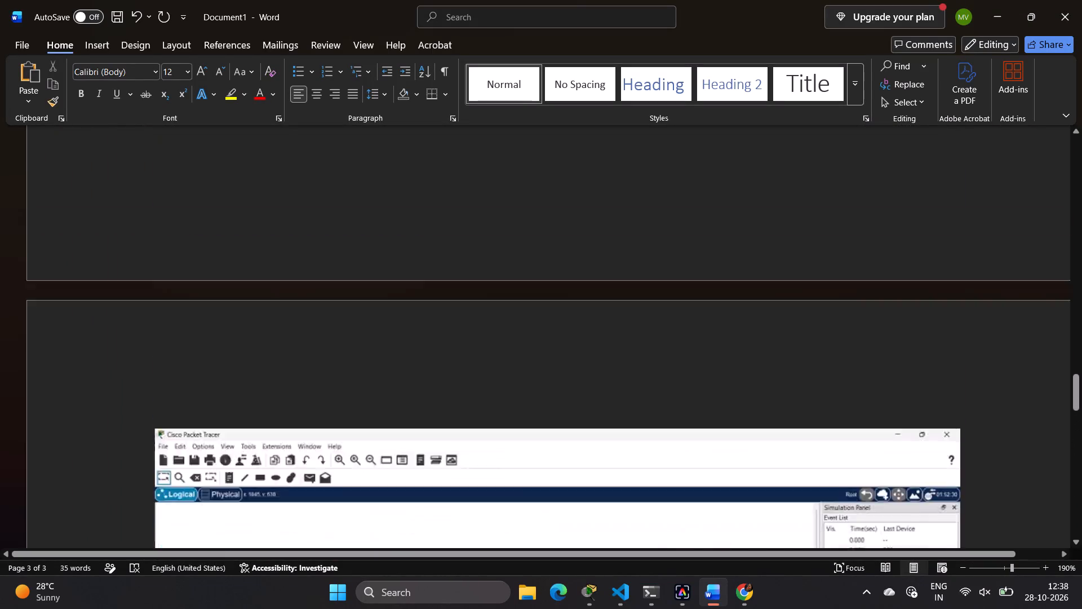
scroll(467, 230, down, 3)
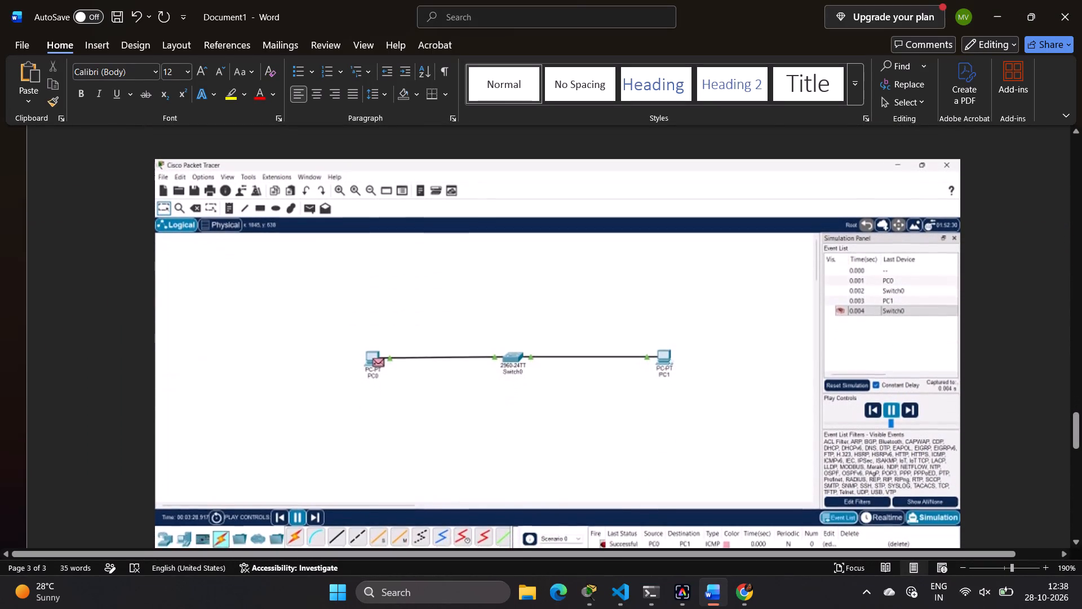
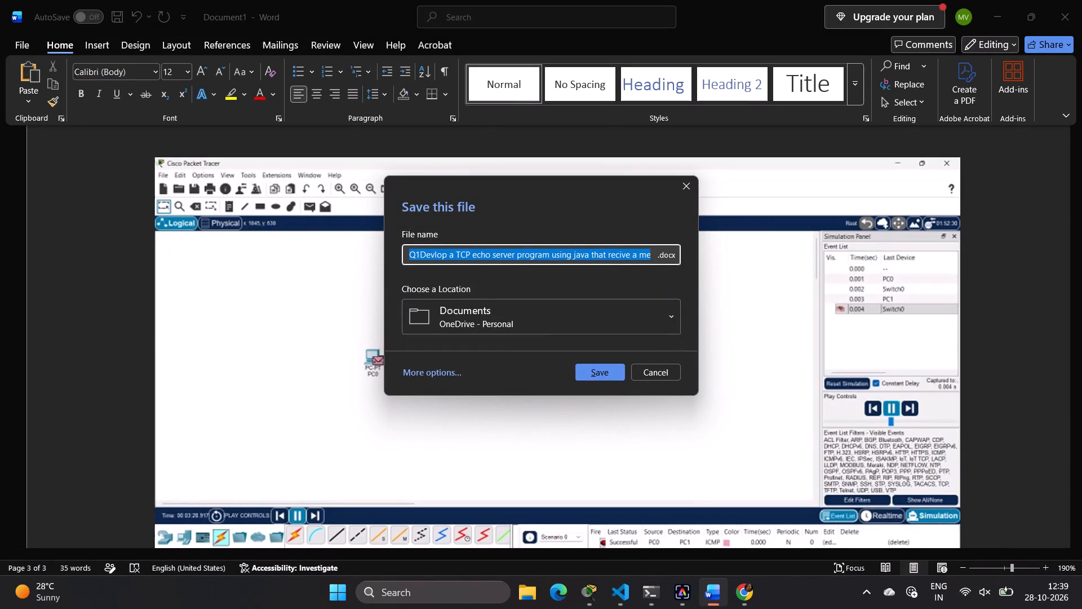
Save the document to the OneDrive Documents folder, named with the student ID followed by CN.
key(BackSpace)
key(2)
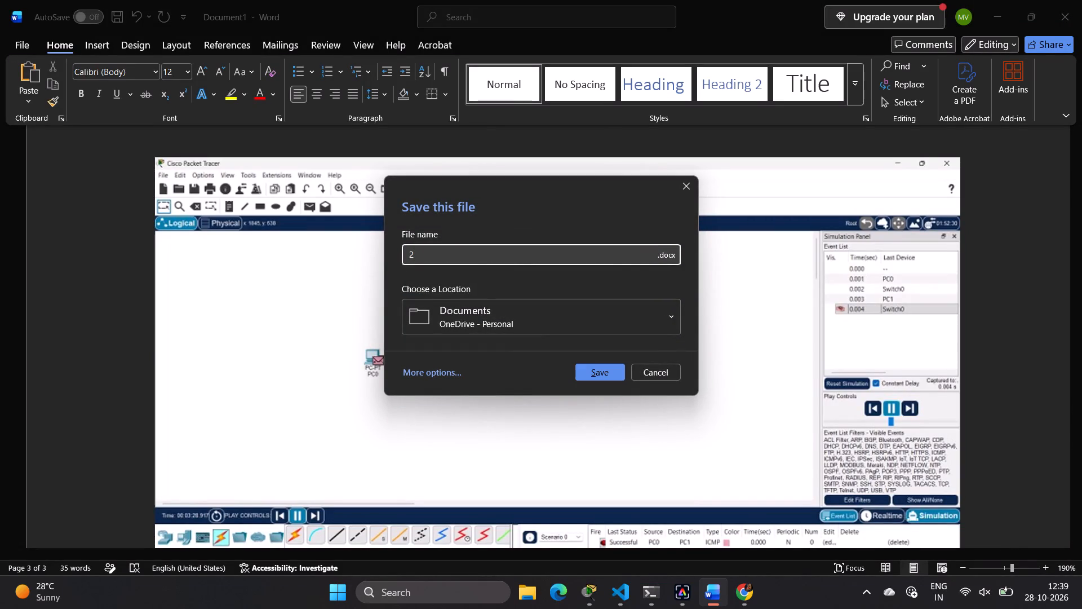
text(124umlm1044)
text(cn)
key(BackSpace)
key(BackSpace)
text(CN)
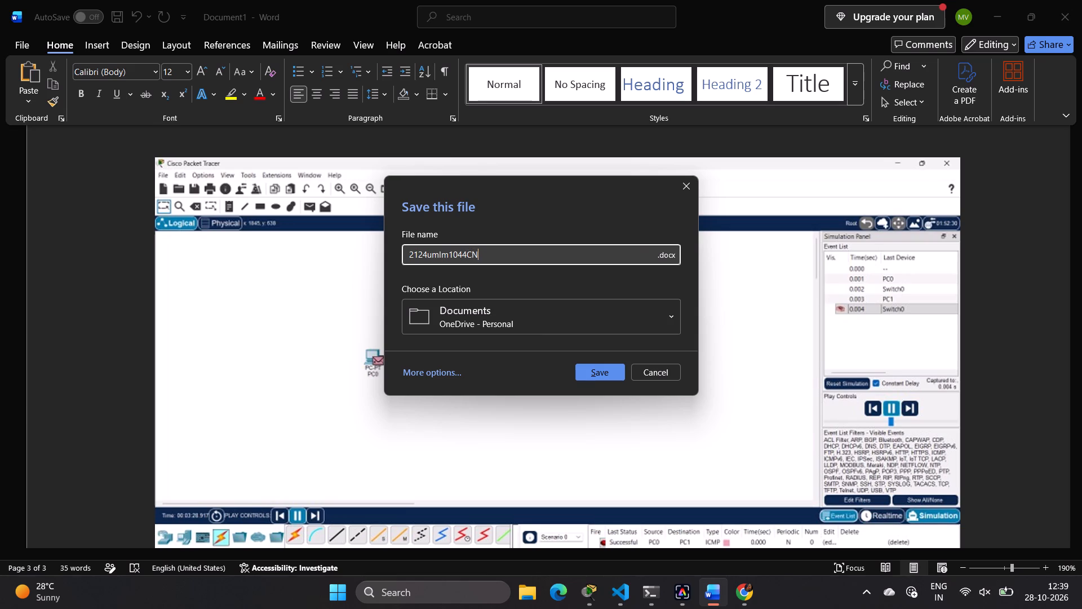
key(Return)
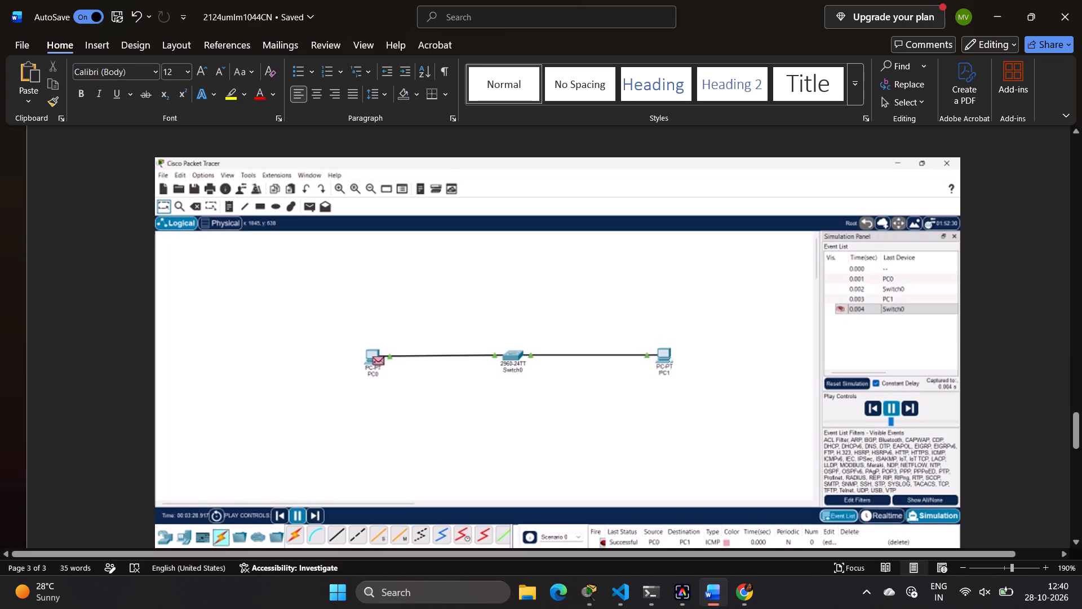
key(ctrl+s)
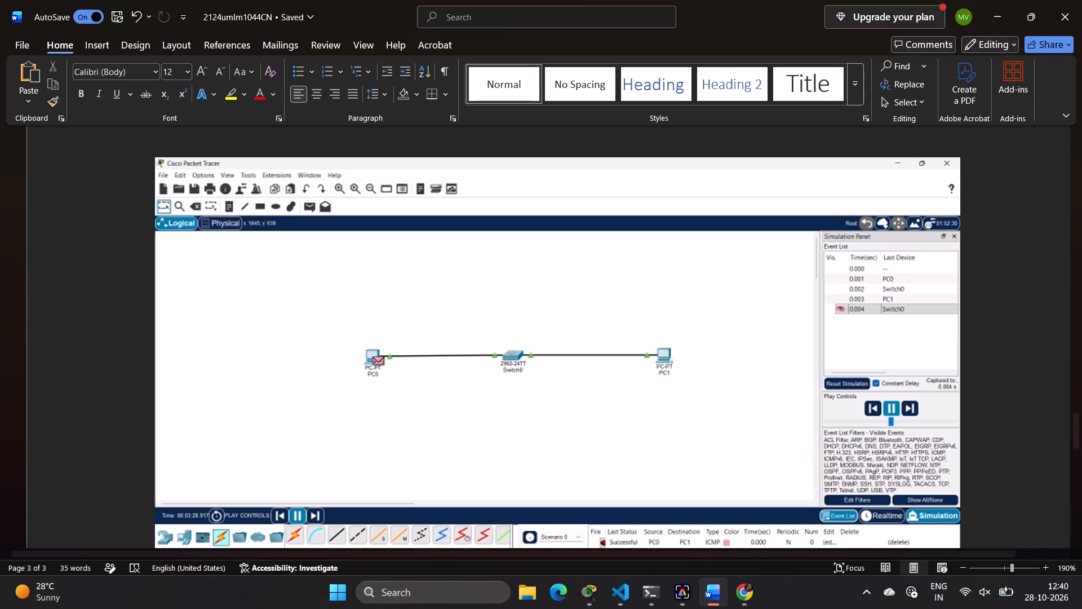
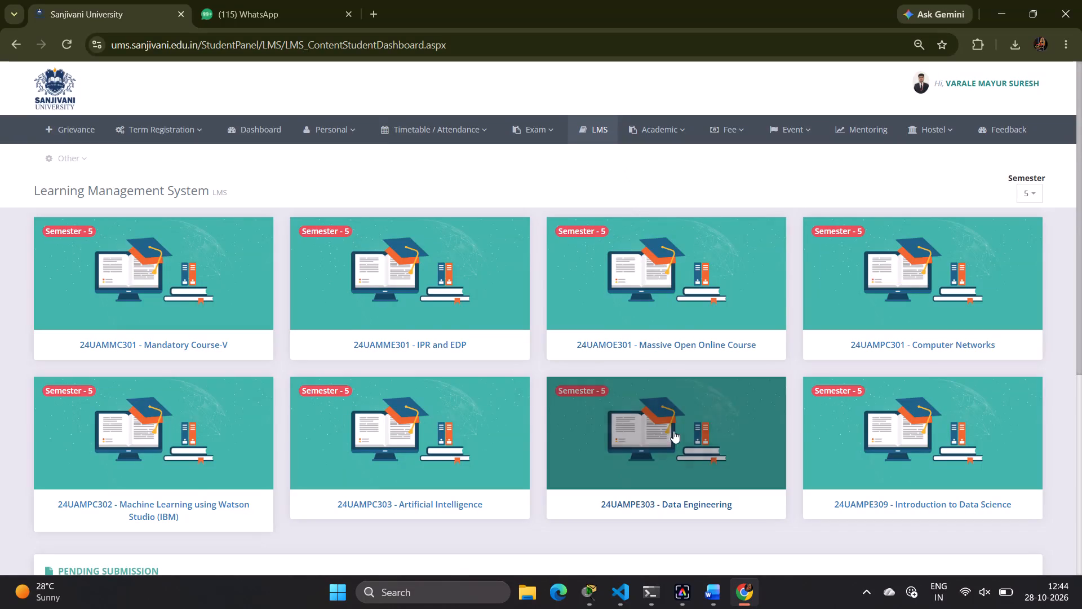
Open the 24UAMPC301 - Computer Networks course from the Semester 5 courses in the Learning Management System.
double_click(908, 293)
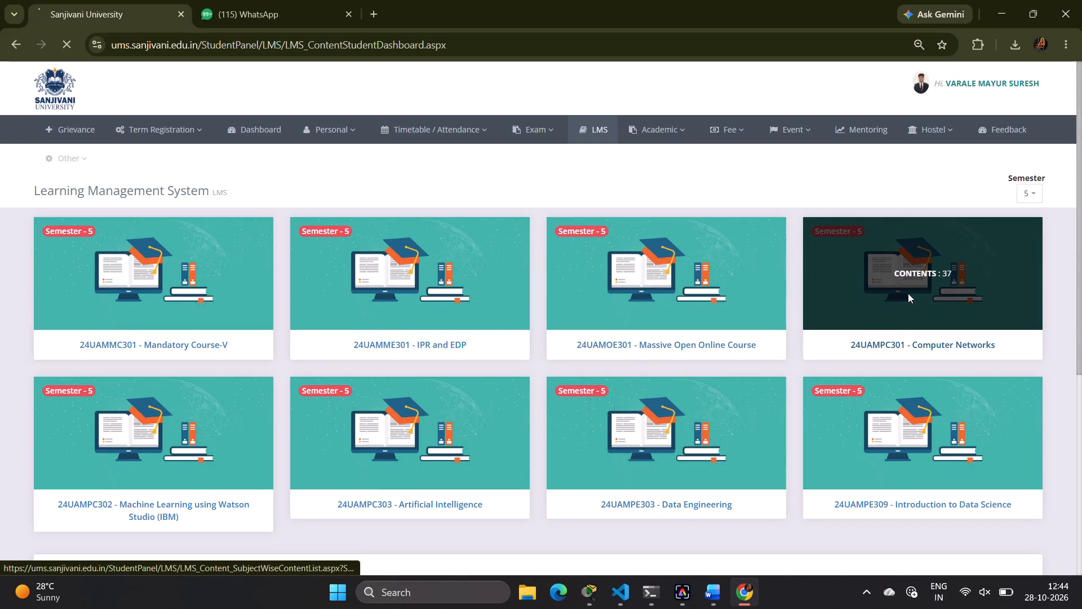
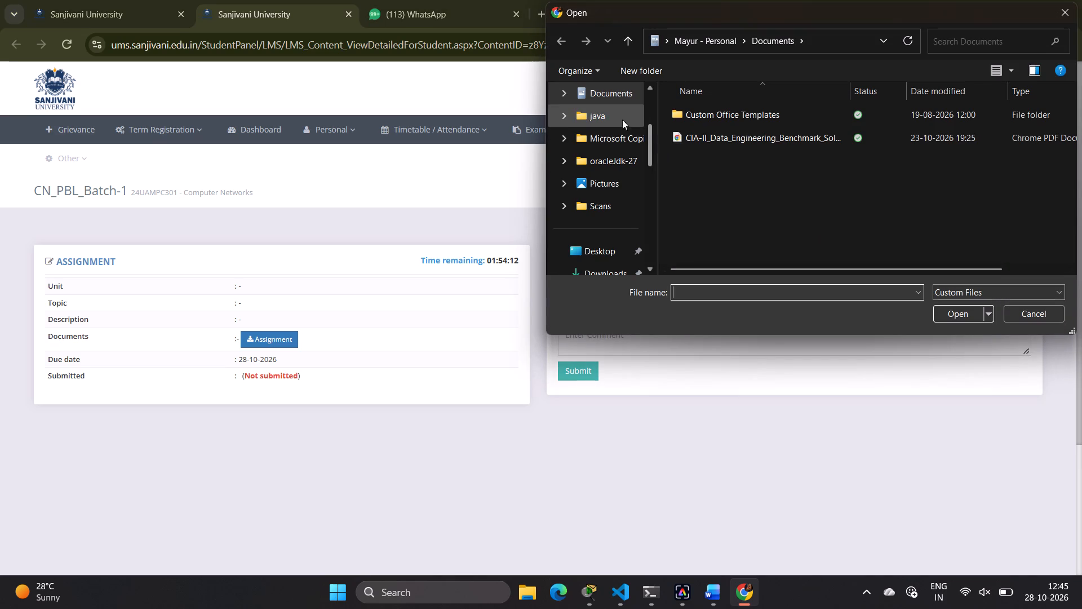
Show all file types in the file chooser and try to attach the student-ID CN Word document from the Documents folder.
scroll(591, 134, up, 1)
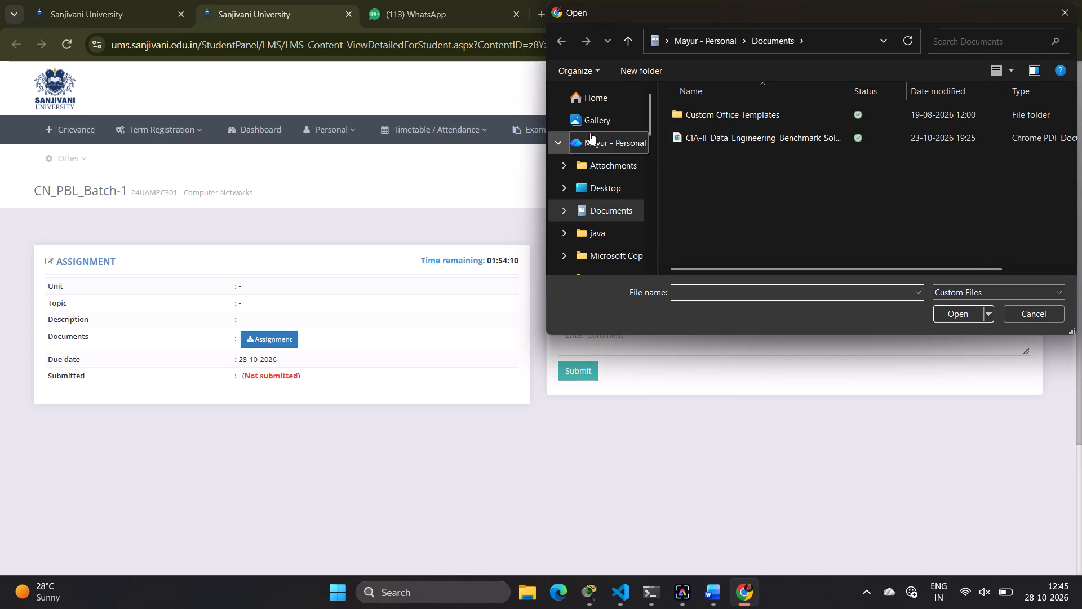
click(590, 133)
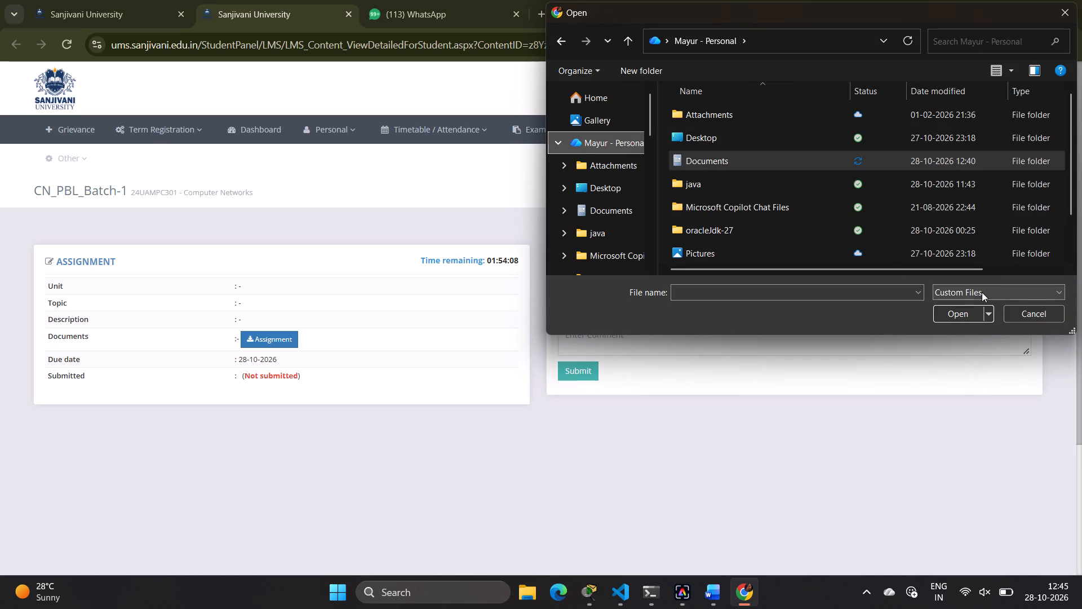
click(982, 292)
click(988, 321)
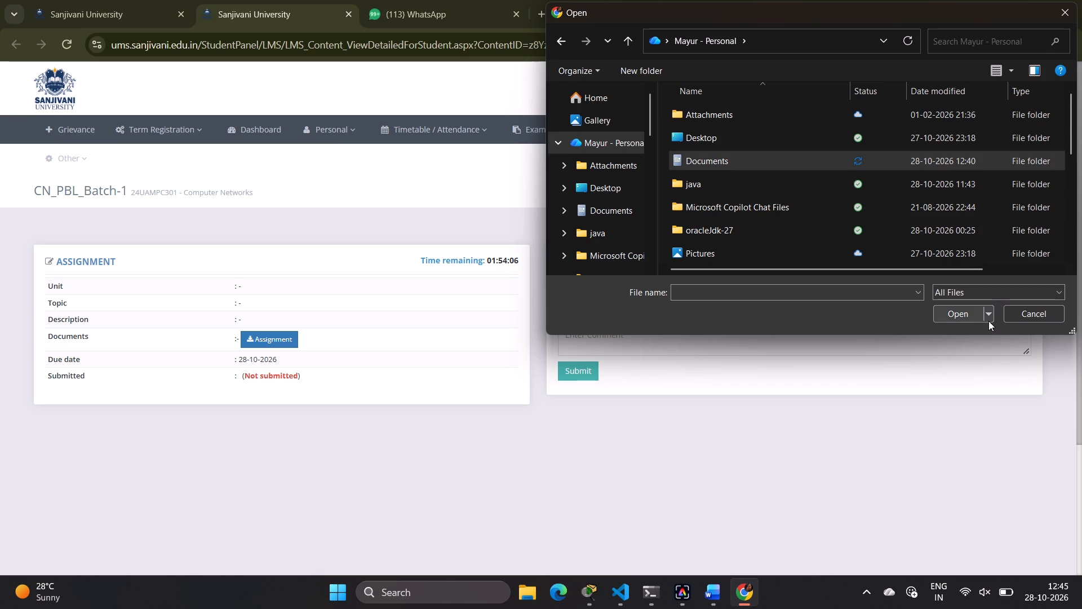
scroll(839, 178, down, 3)
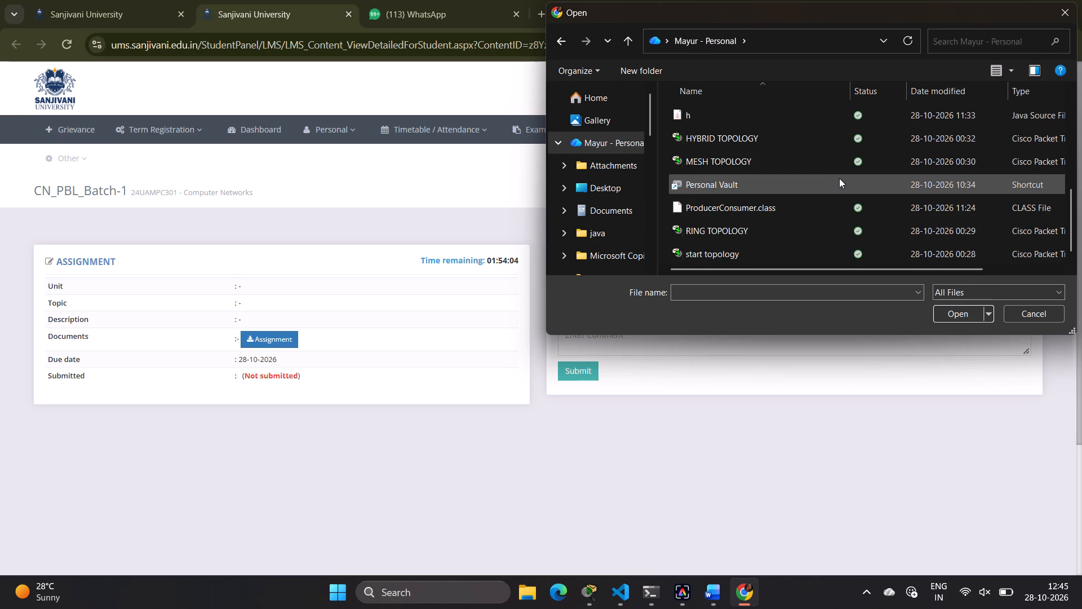
scroll(839, 178, down, 1)
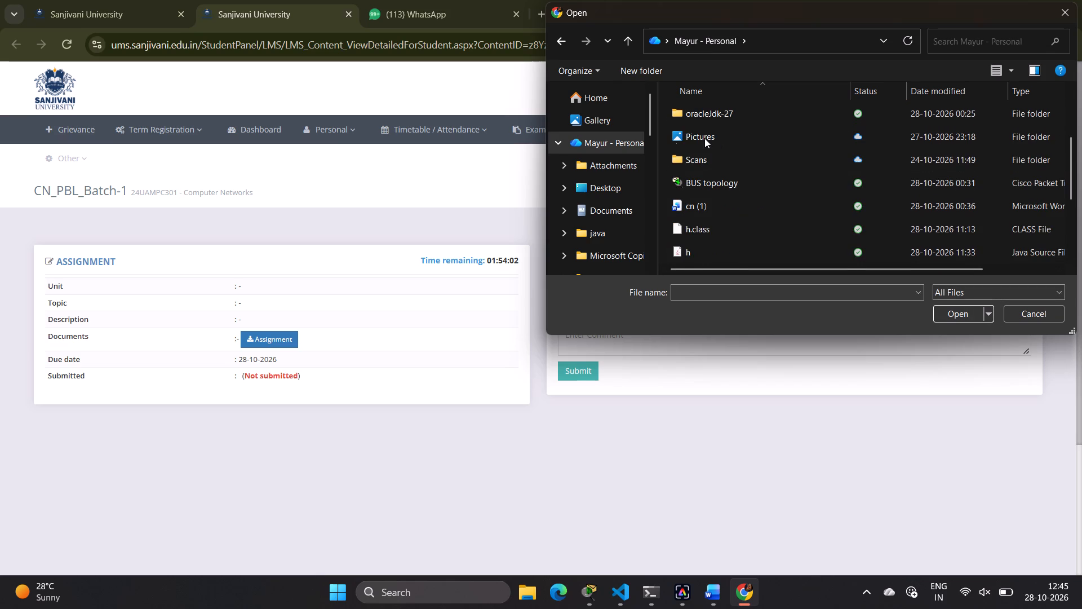
click(615, 142)
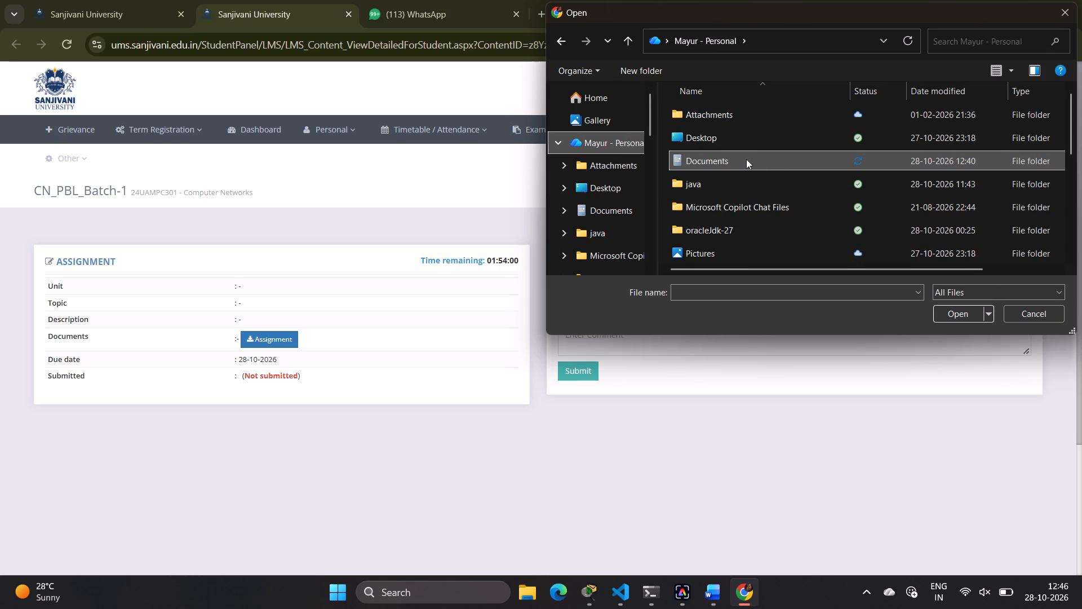
scroll(746, 159, down, 3)
scroll(746, 159, up, 17)
double_click(737, 166)
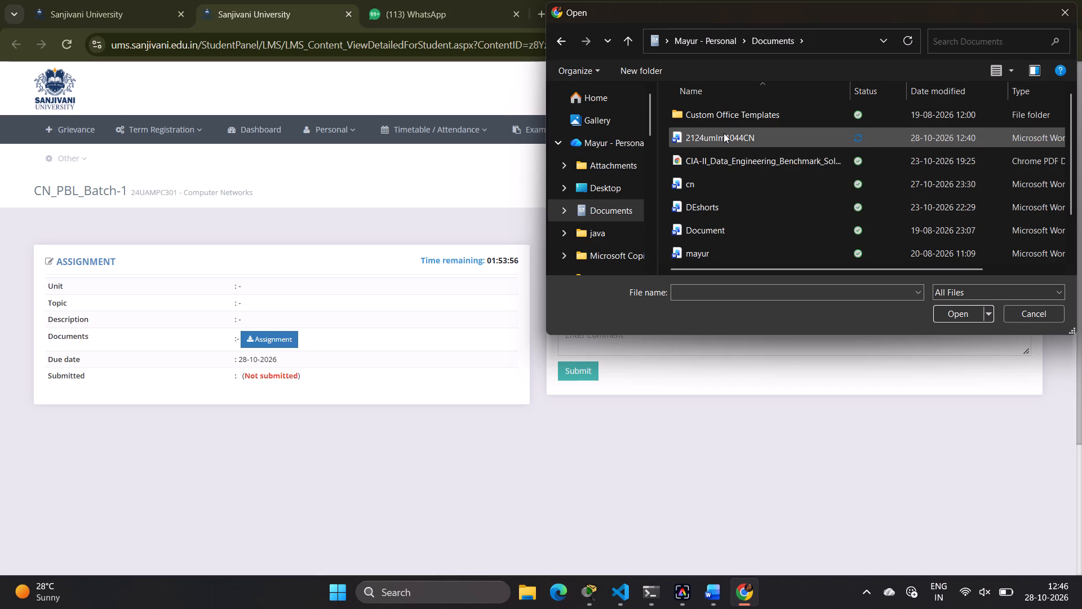
double_click(724, 133)
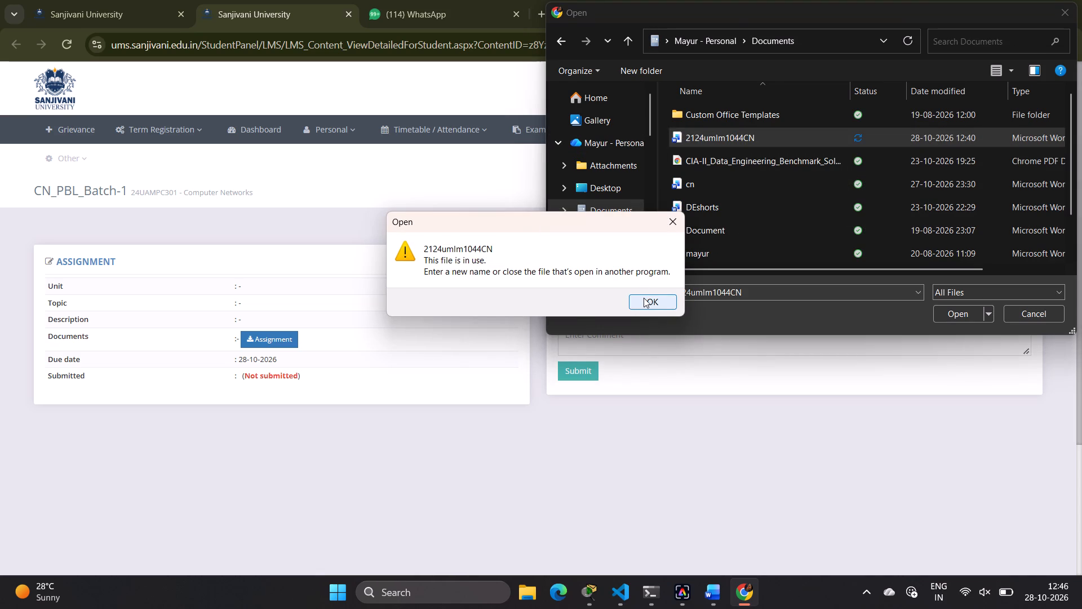
click(651, 307)
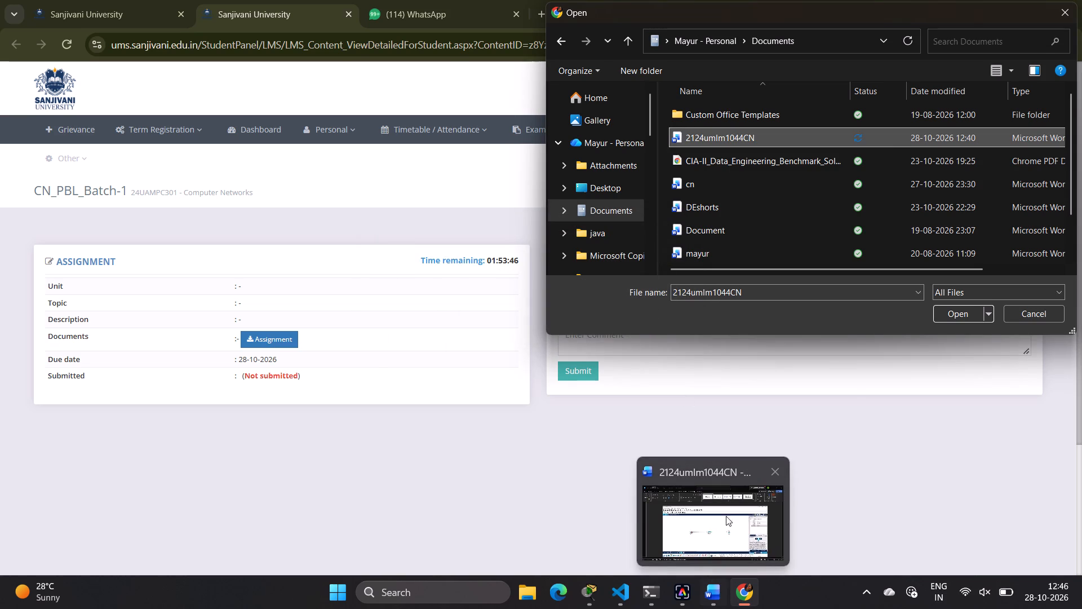
Close the student-ID CN document in Word and attach it to the CN_PBL_Batch-1 assignment submission.
click(772, 474)
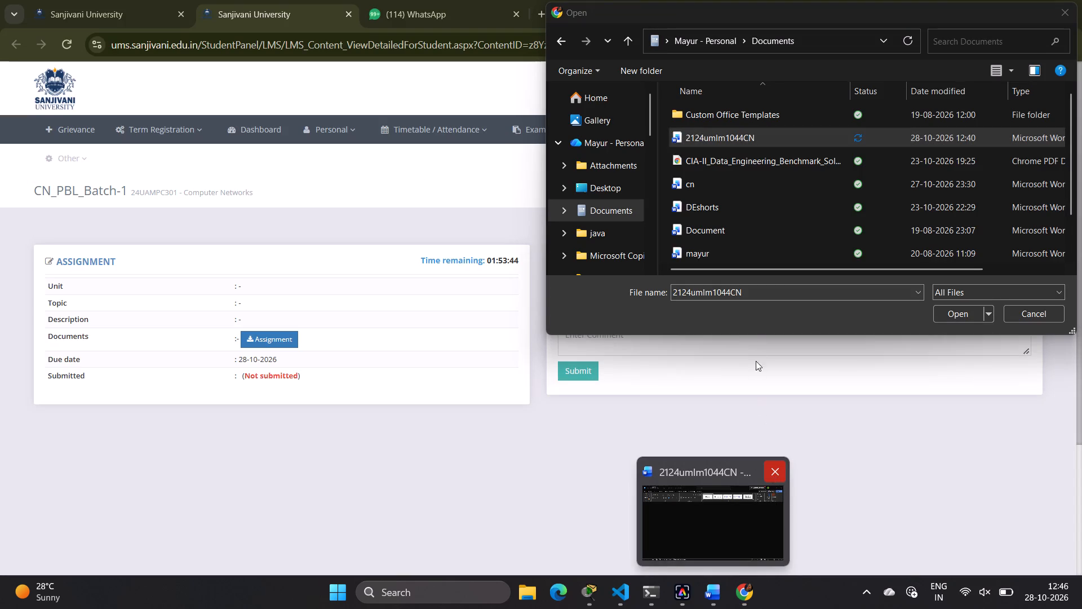
double_click(719, 145)
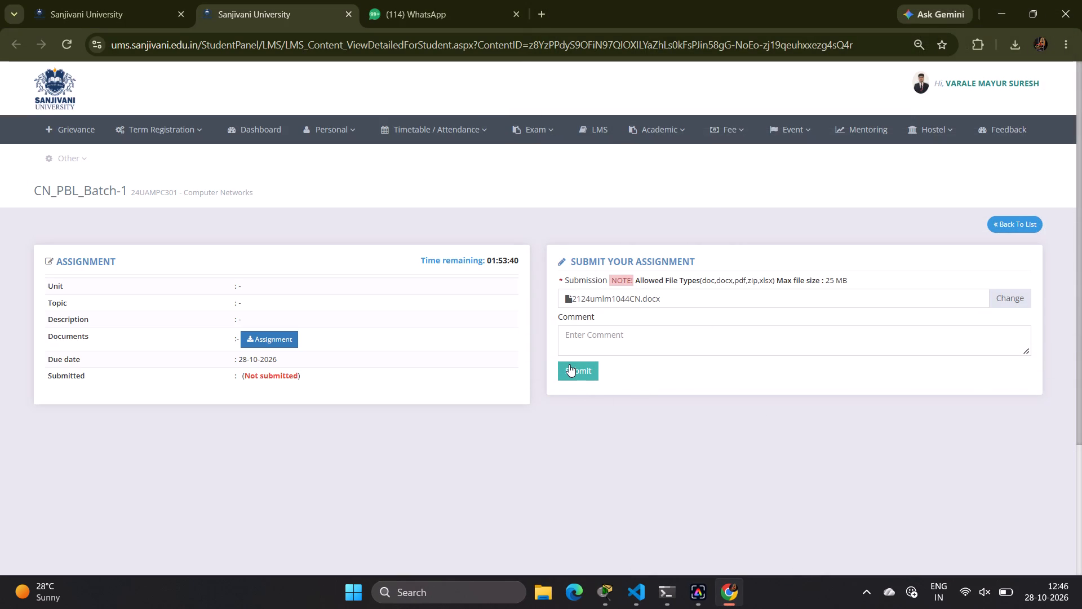
Submit the CN_PBL_Batch-1 assignment with the attached document and confirm the submission.
click(569, 364)
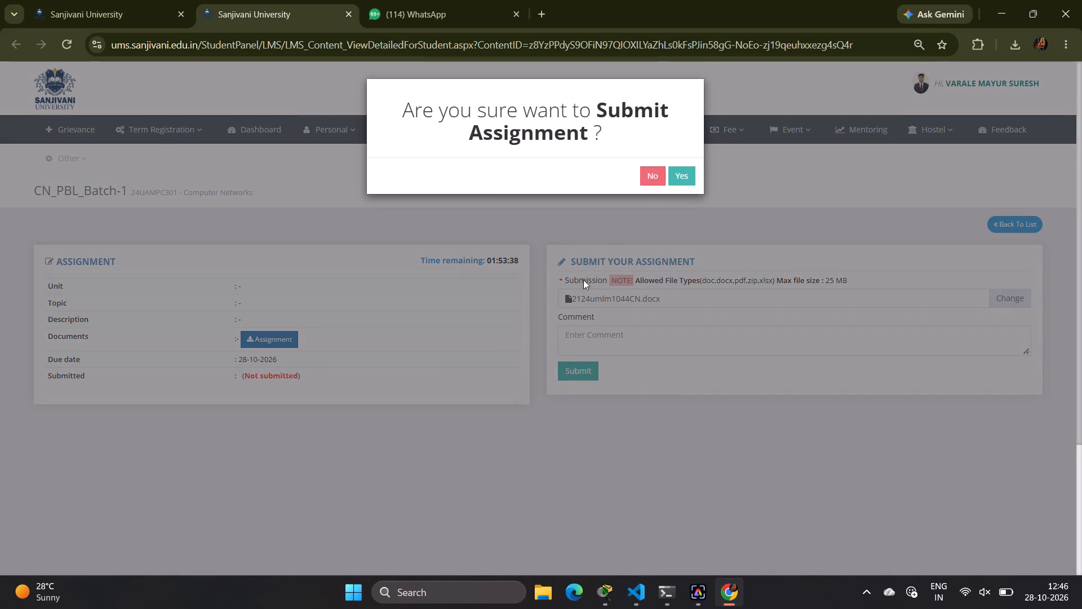
click(679, 176)
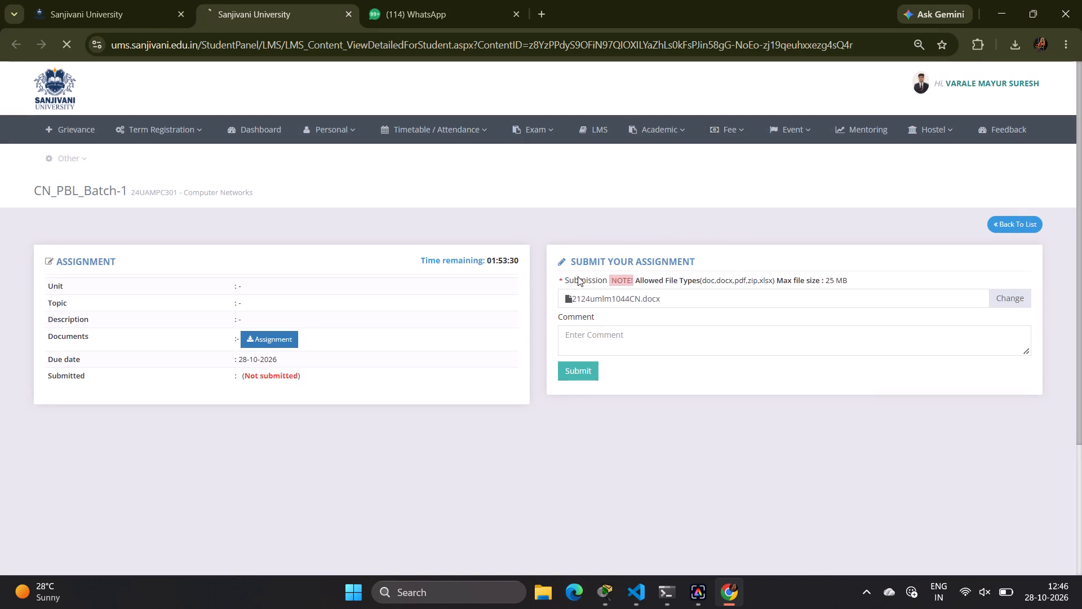
click(591, 374)
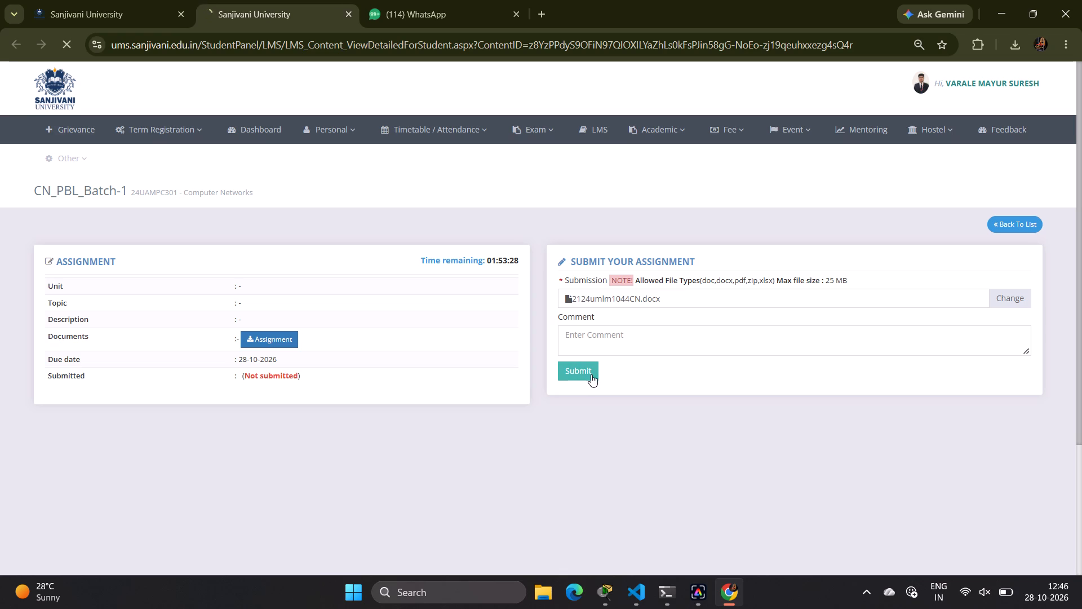